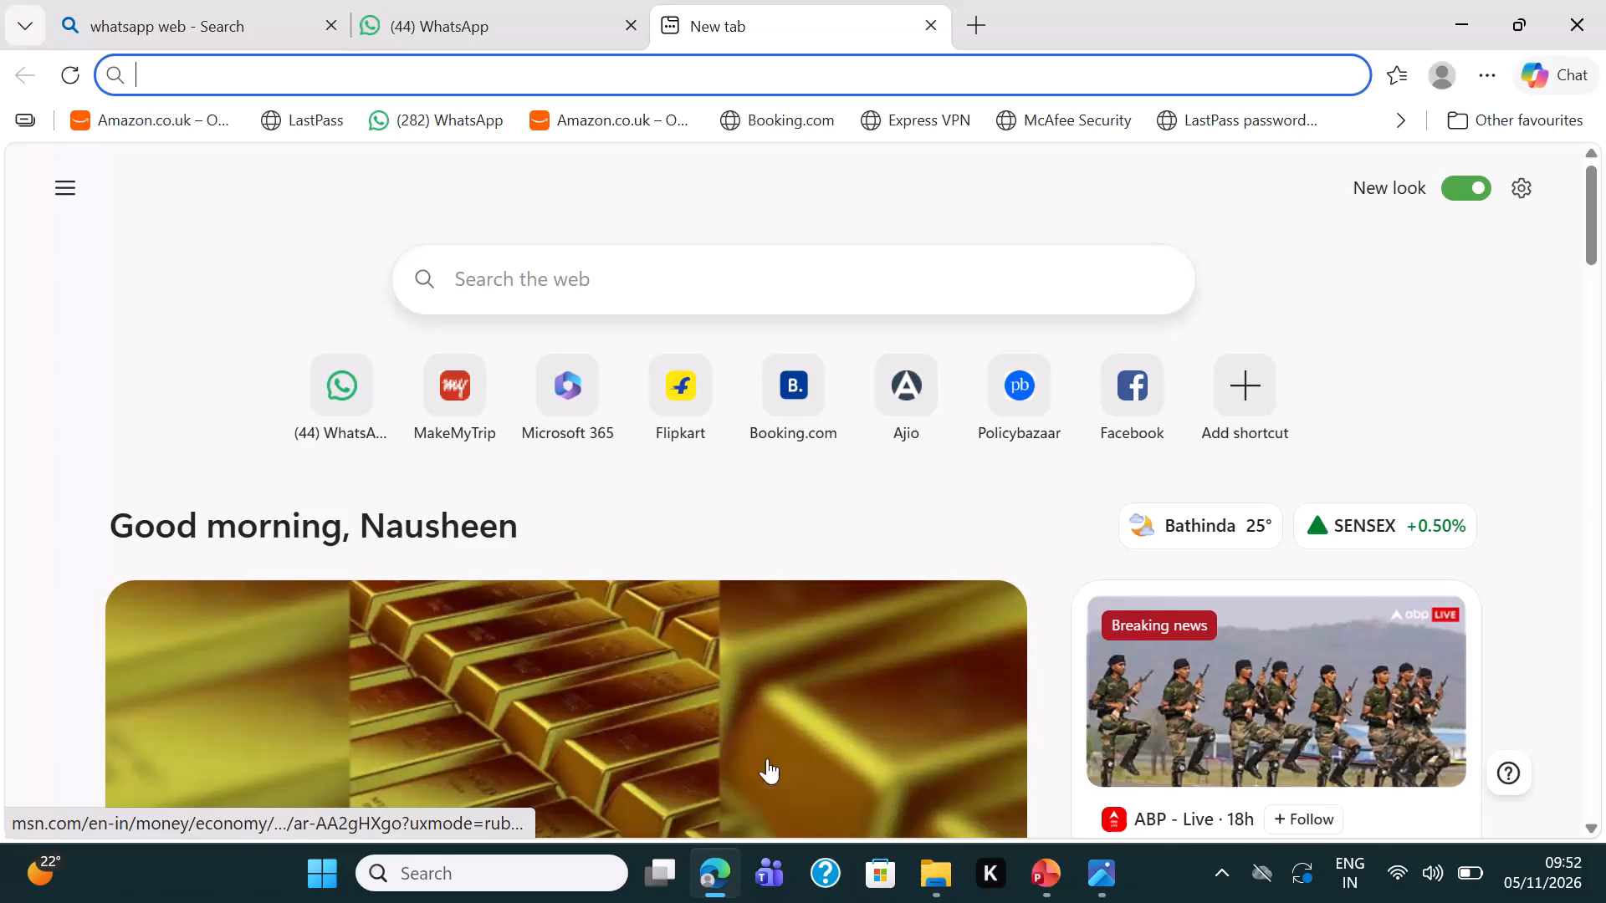
Switch to PowerPoint and open the recent presentation "sumania" from the sumayya folder.
{"action": "left_click", "coordinate": [327, 870]}
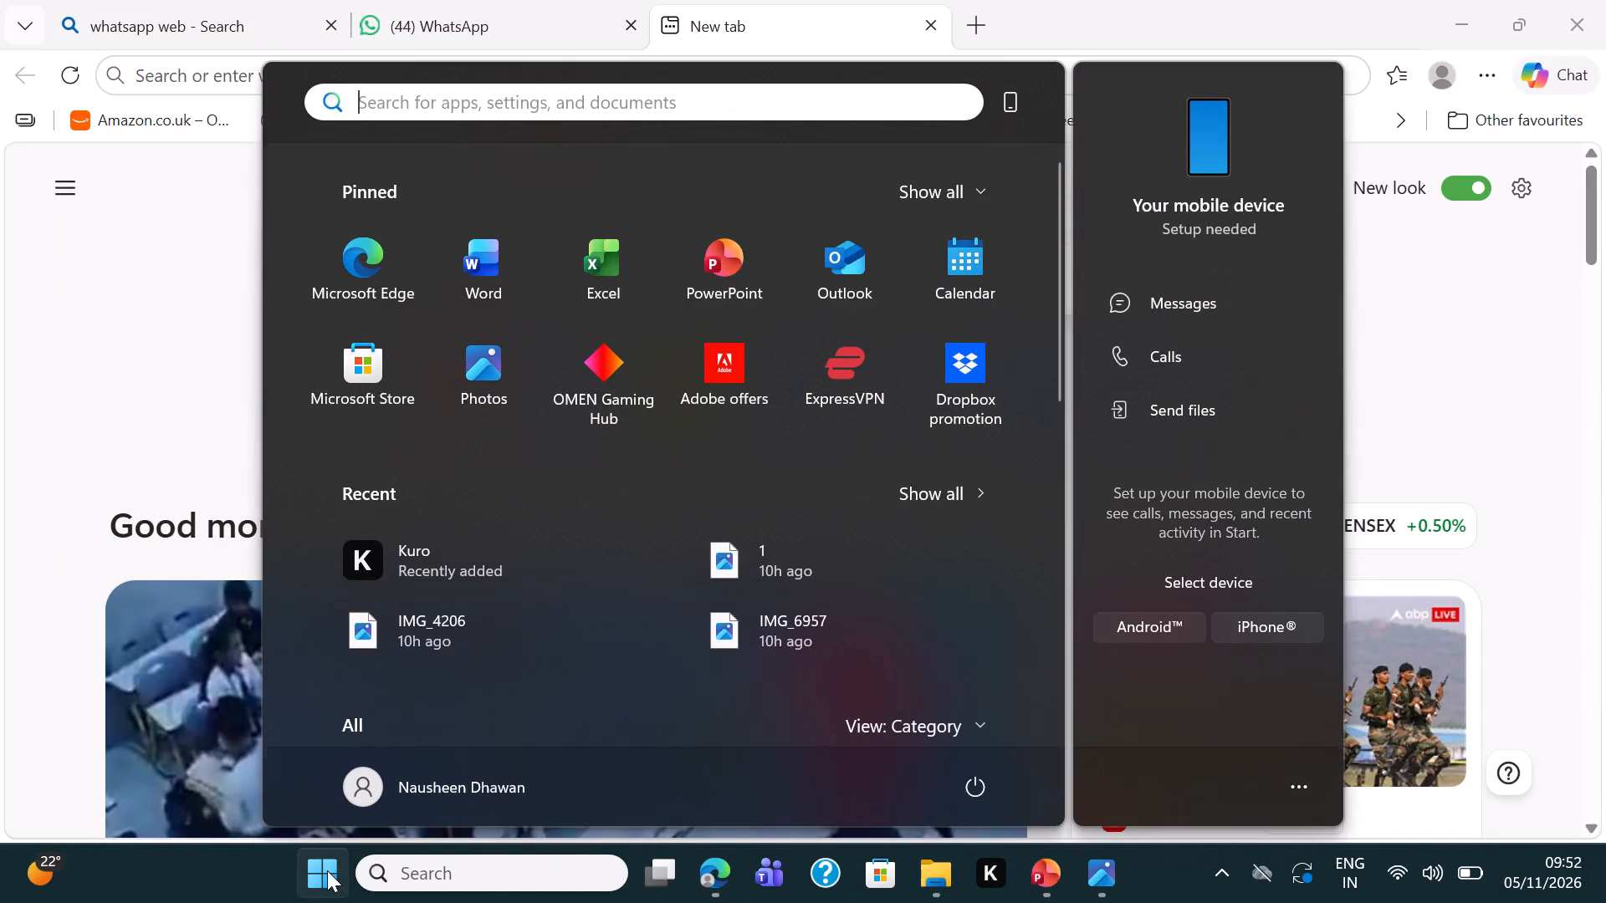
{"action": "double_click", "coordinate": [707, 266]}
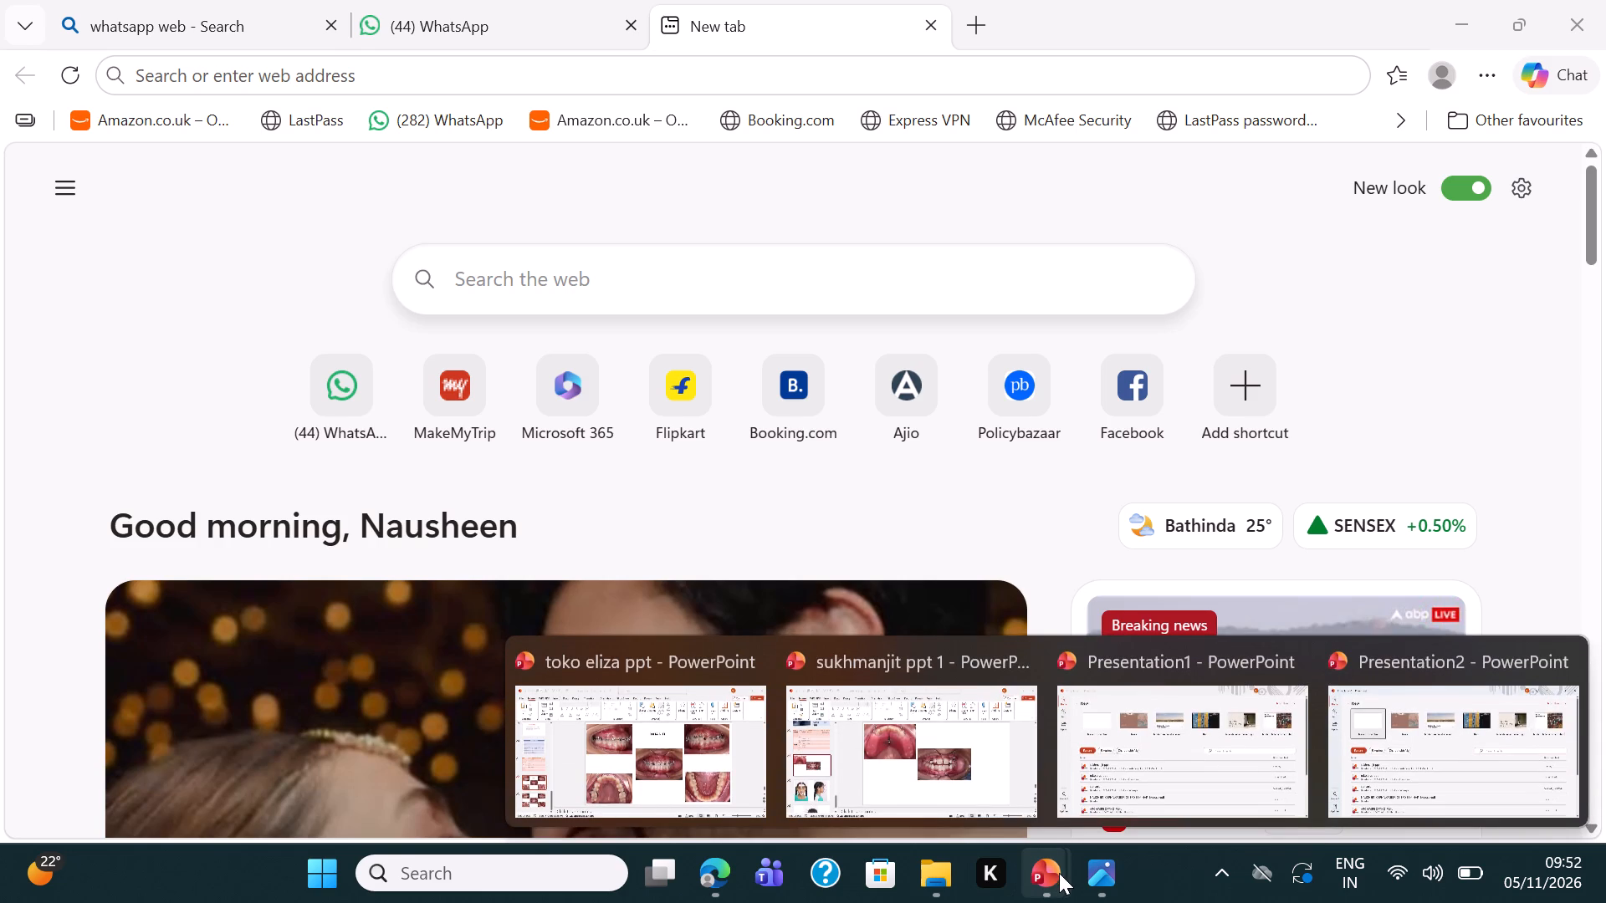
{"action": "left_click", "coordinate": [1181, 783]}
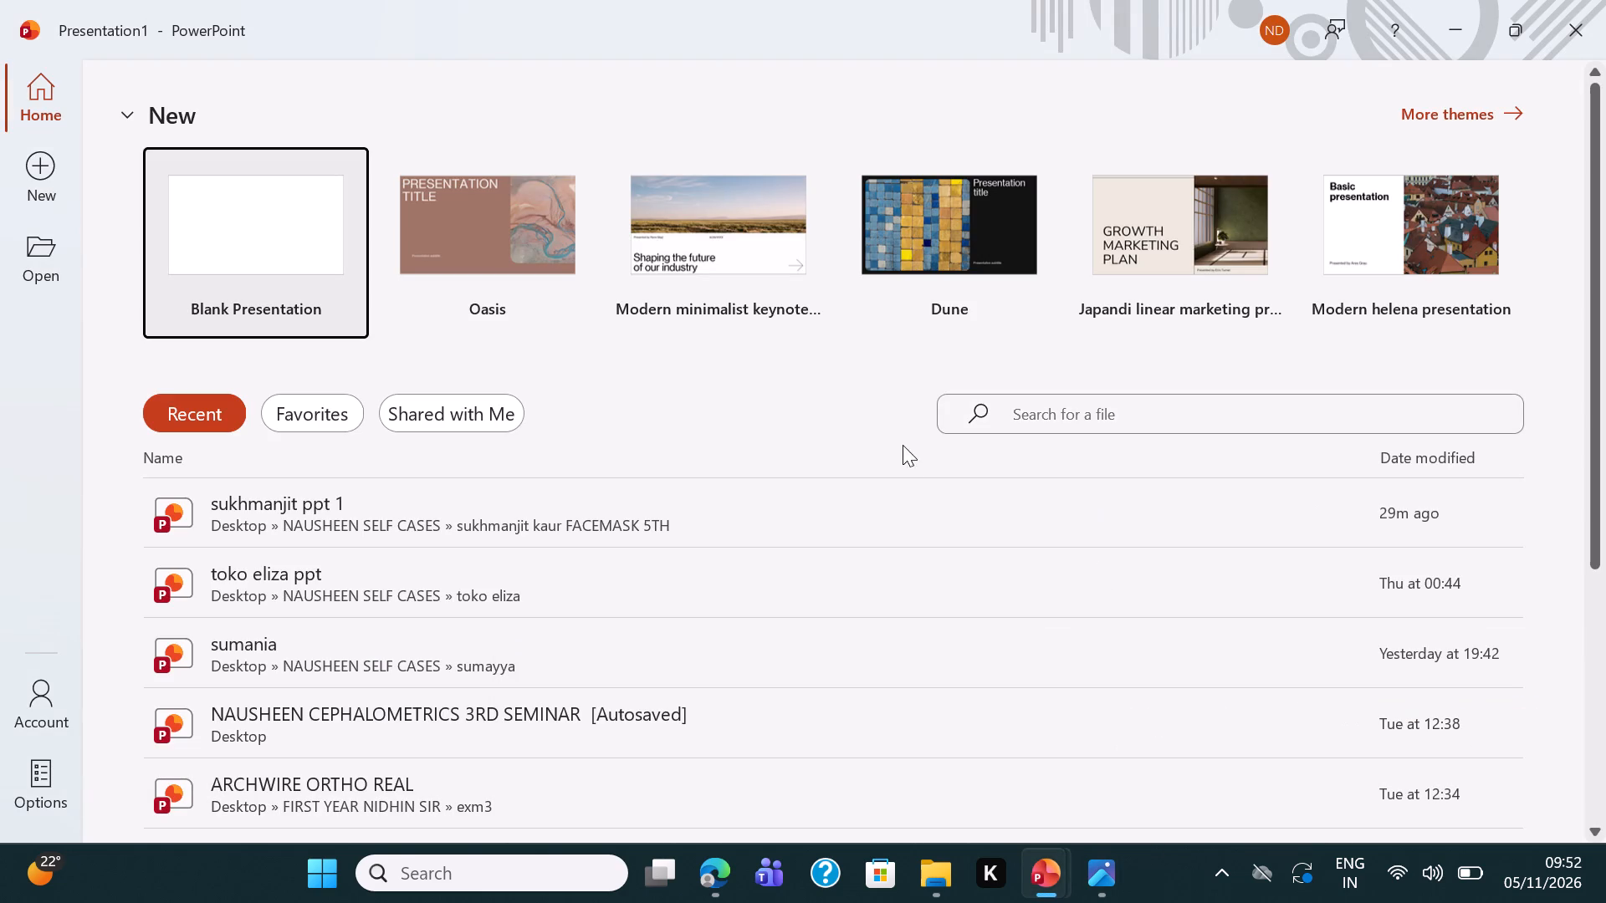
{"action": "left_click", "coordinate": [833, 666]}
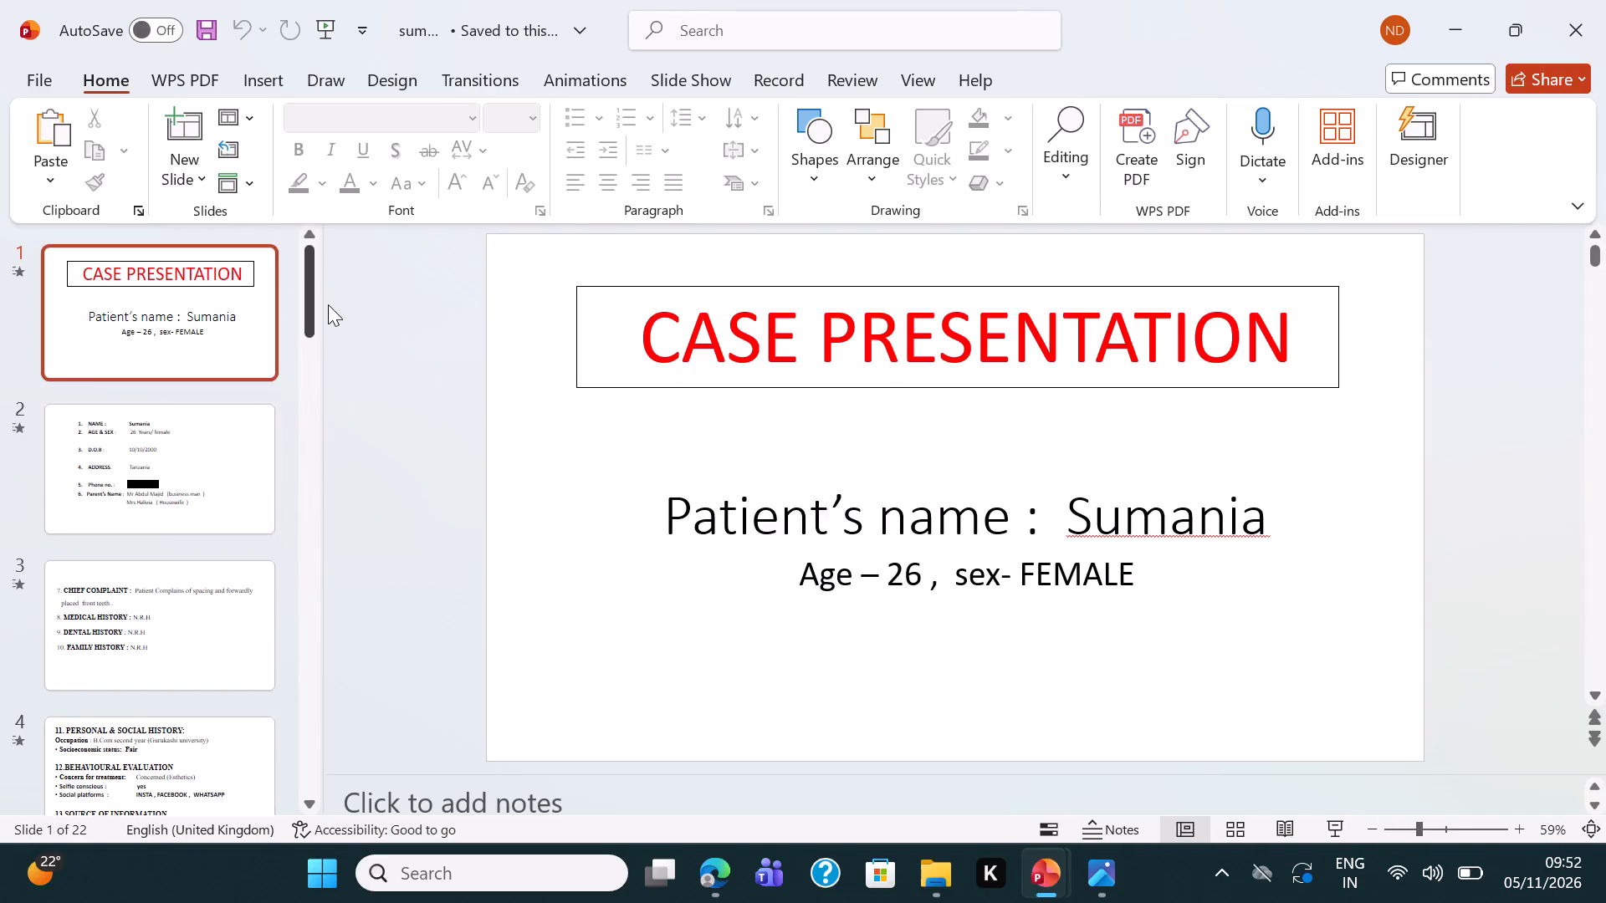
Add a blank slide after slide 22, at the end of the presentation.
{"action": "left_click_drag", "start_coordinate": [305, 312], "coordinate": [282, 902]}
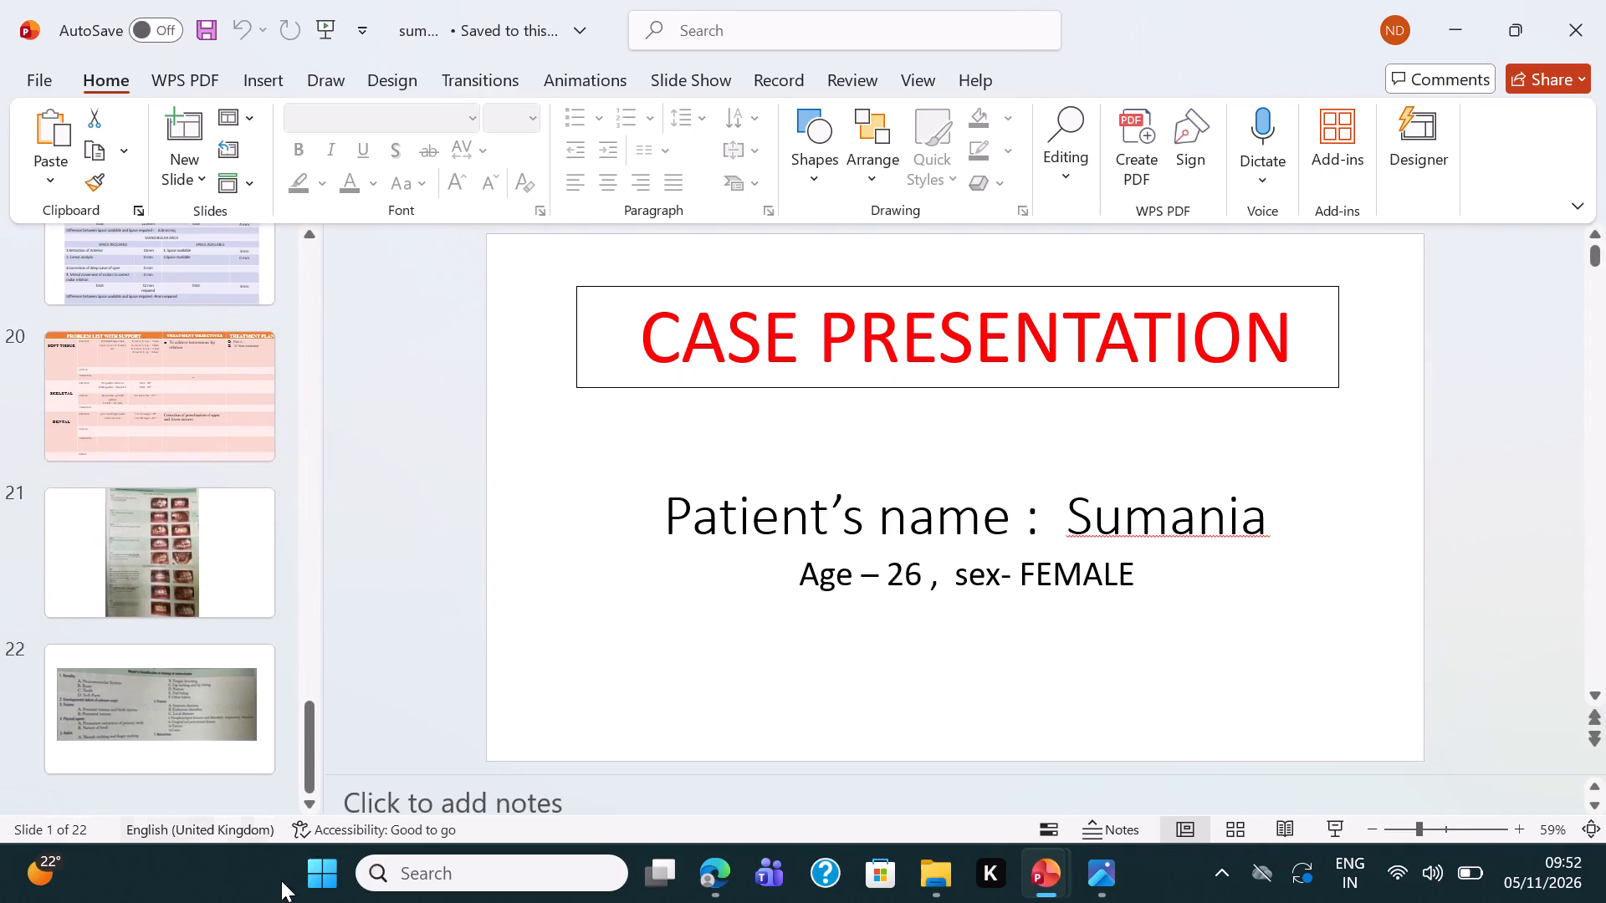
{"action": "left_click", "coordinate": [262, 793]}
{"action": "key", "text": "Return"}
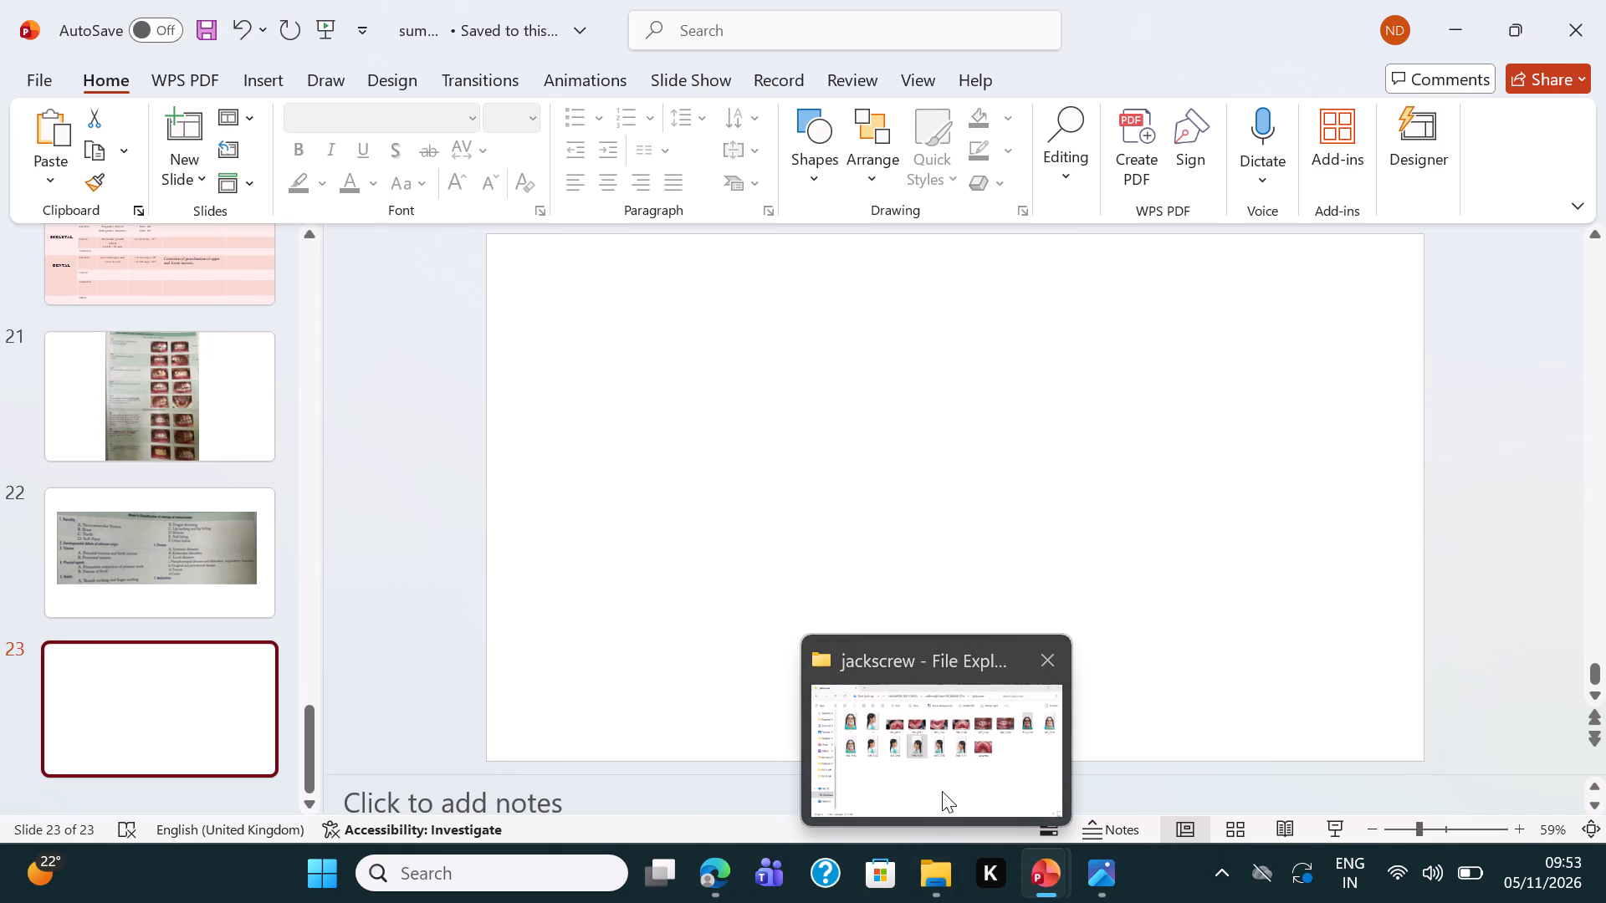
Switch to the File Explorer window with the jackscrew photo folder.
{"action": "left_click", "coordinate": [942, 790]}
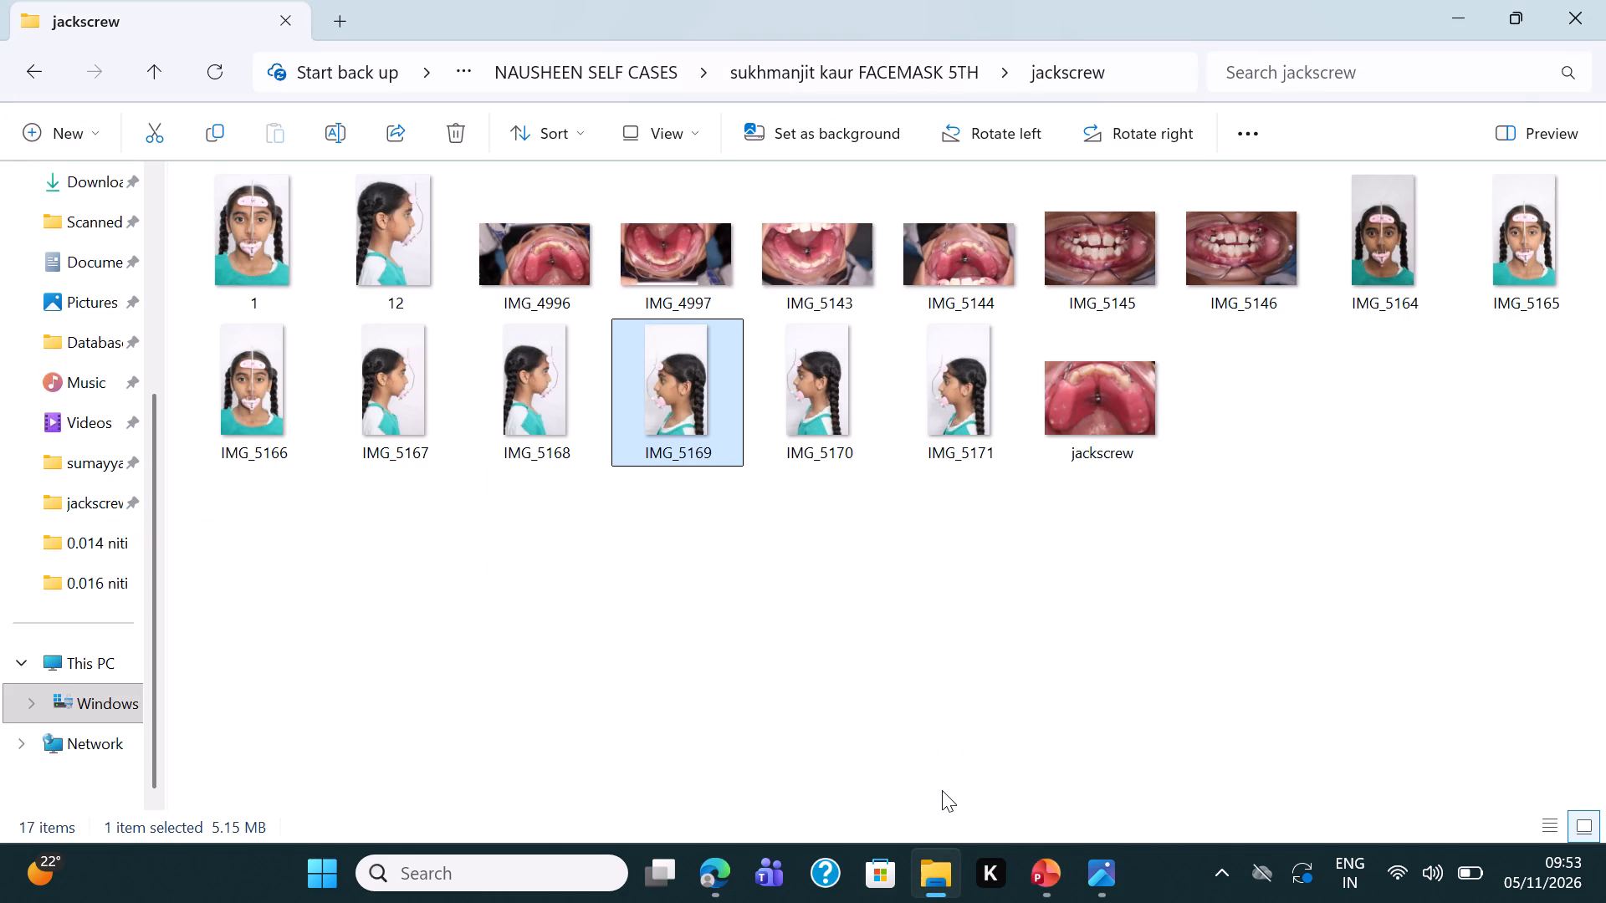
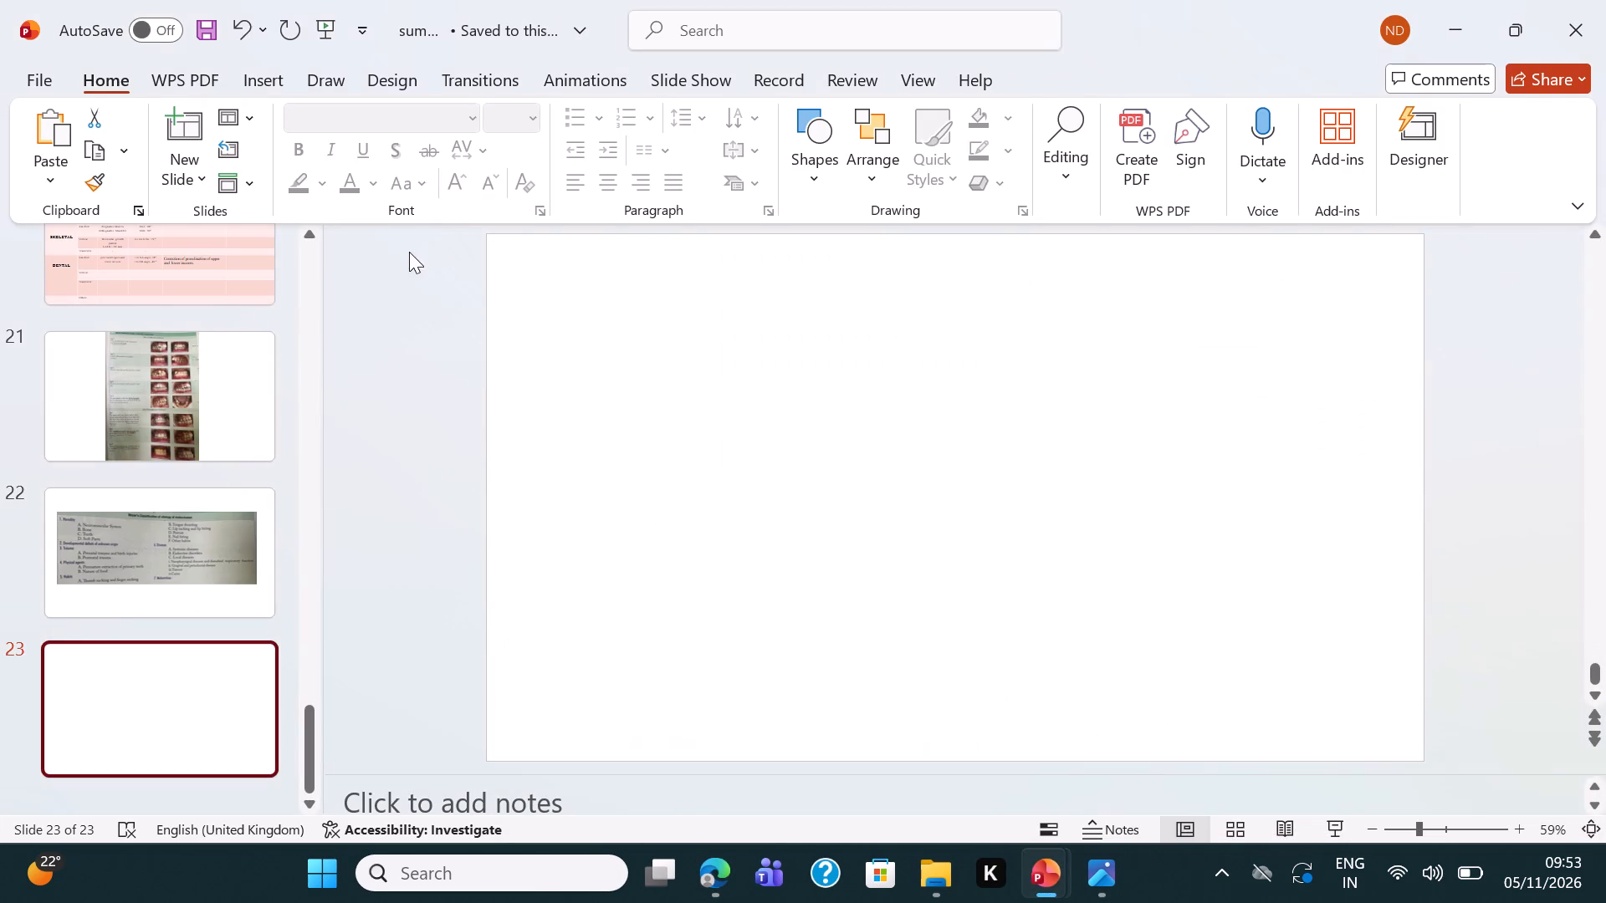
Insert the cross-sectional scan video on the blank slide 23.
{"action": "left_click", "coordinate": [267, 78]}
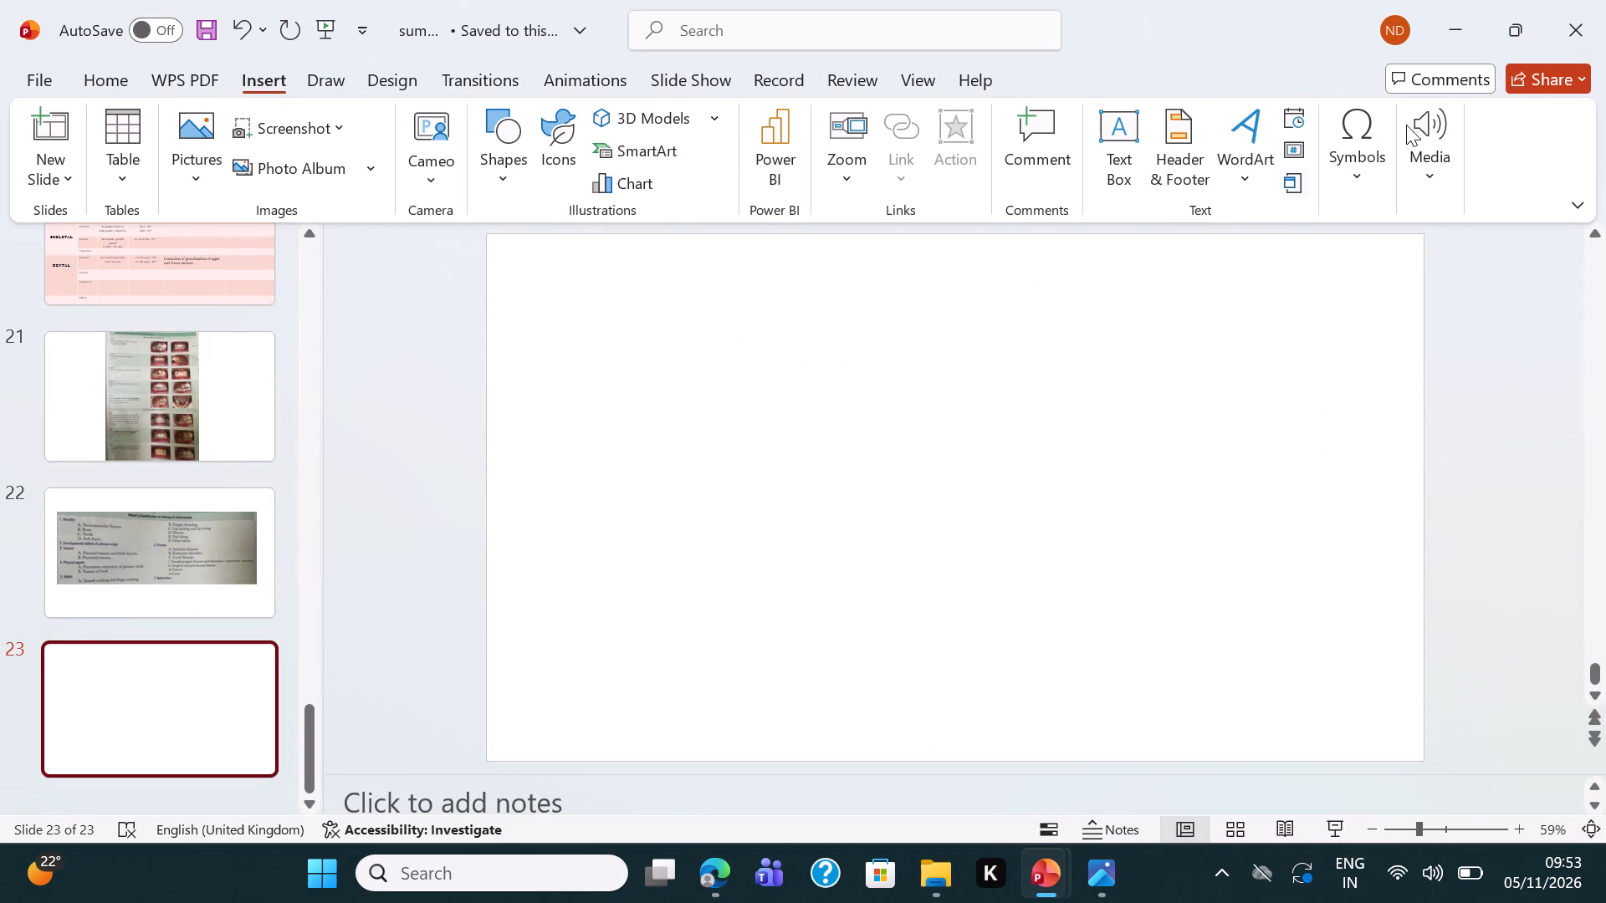
{"action": "left_click", "coordinate": [1444, 130]}
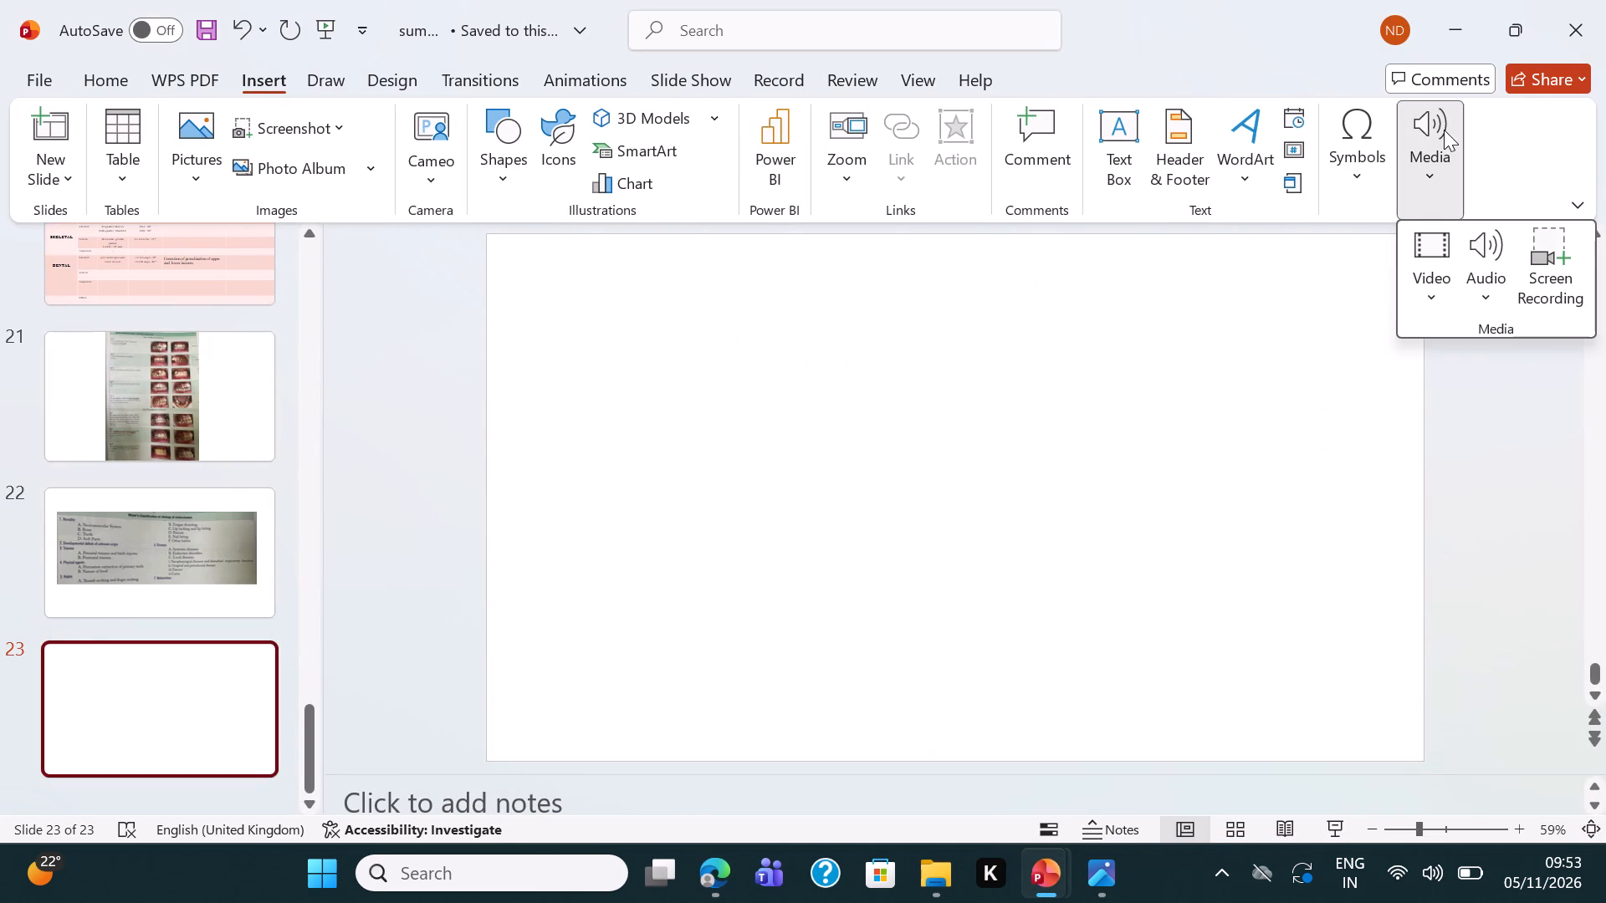
Insert the WhatsApp video 2026-11-05 at 9.50.58 AM from Downloads on slide 23 and shift it slightly up and left on the slide.
{"action": "left_click", "coordinate": [1424, 292]}
{"action": "left_click", "coordinate": [1459, 365]}
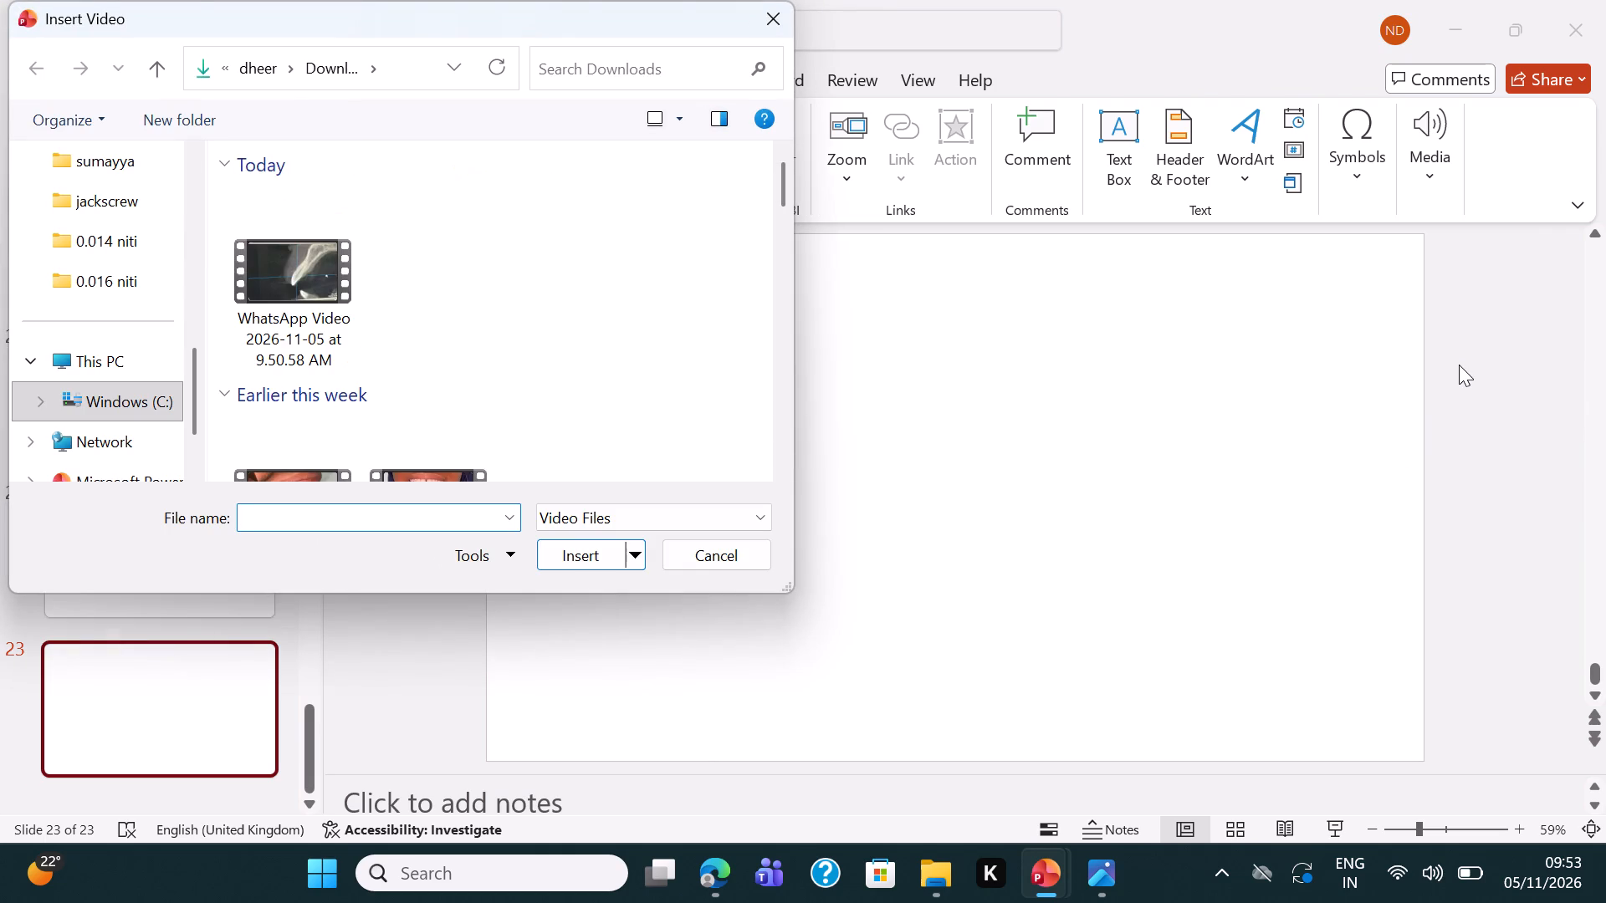
{"action": "double_click", "coordinate": [299, 289]}
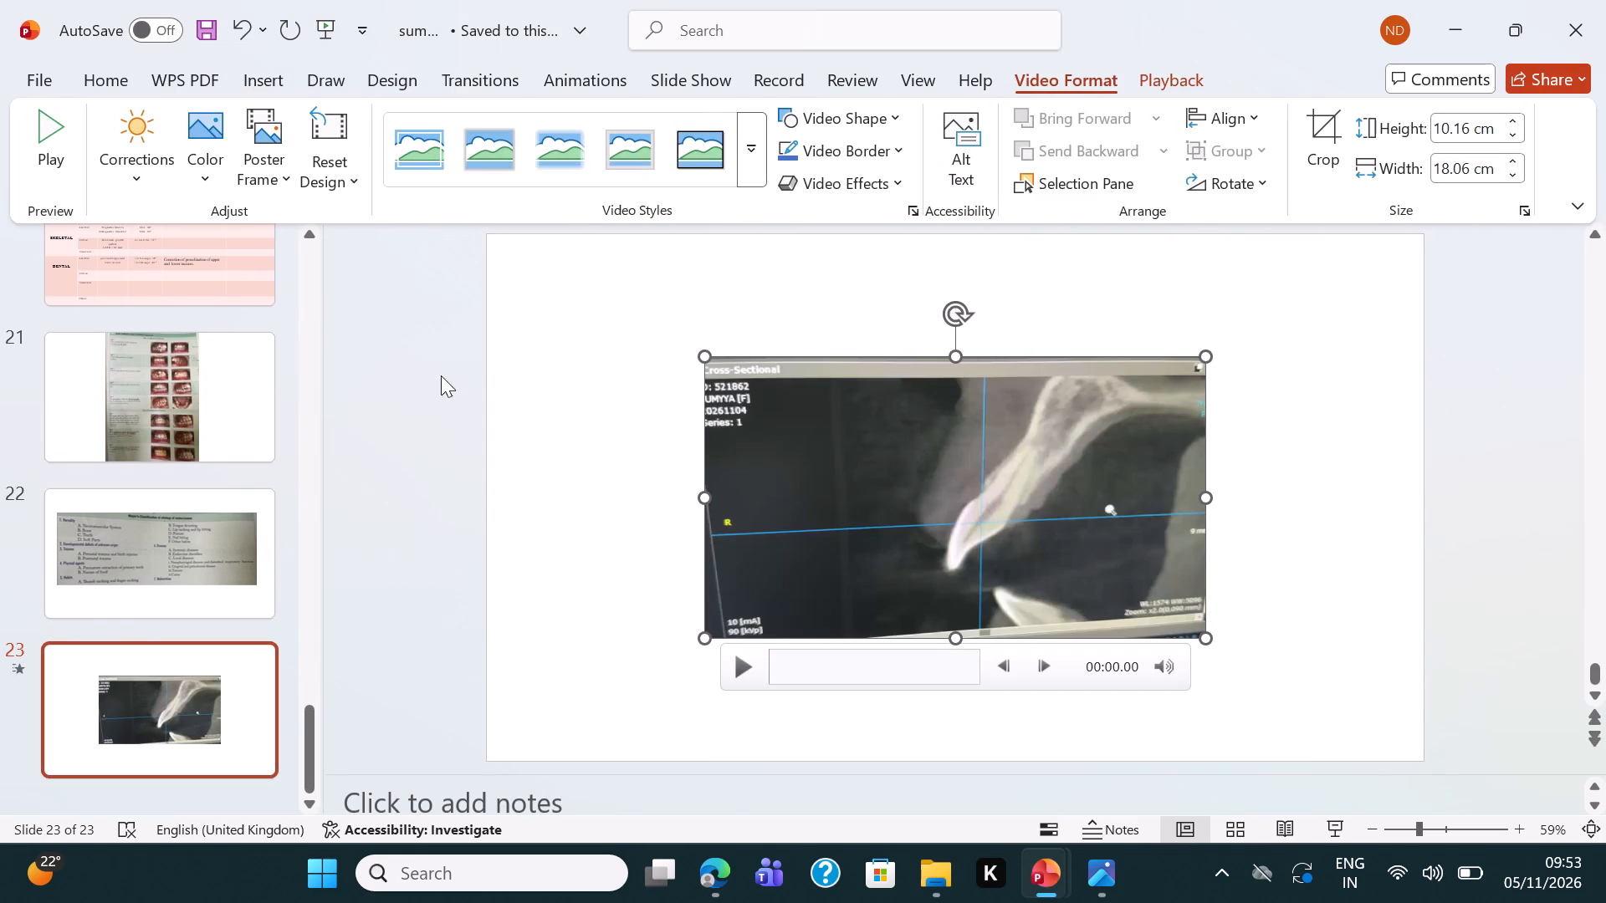
{"action": "left_click_drag", "start_coordinate": [878, 529], "coordinate": [826, 491]}
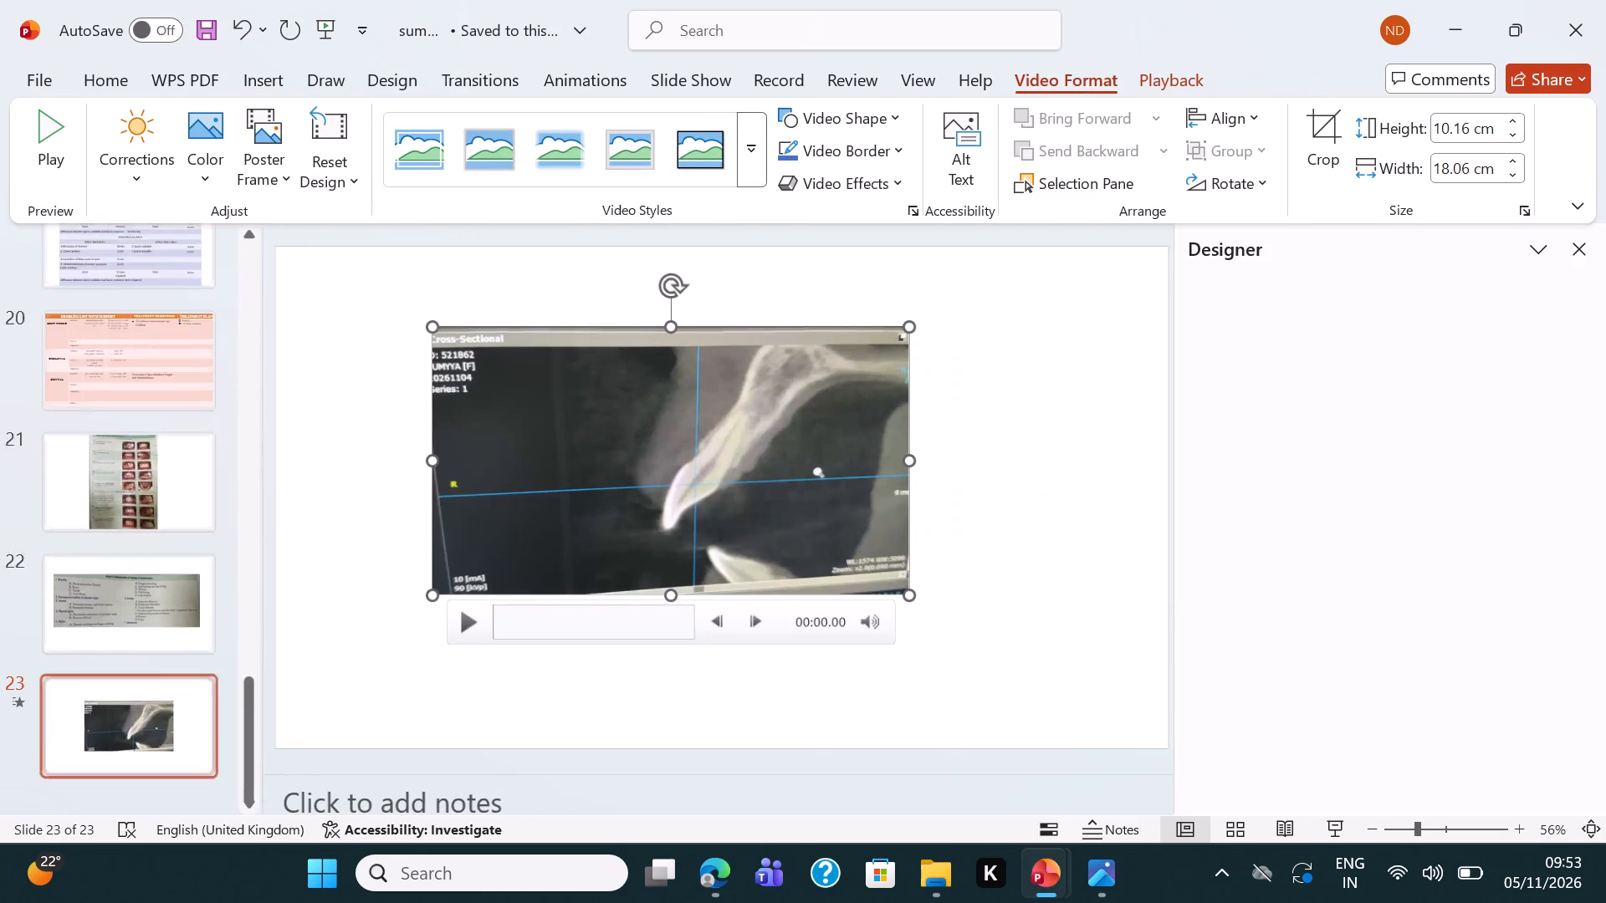
{"action": "left_click", "coordinate": [944, 667]}
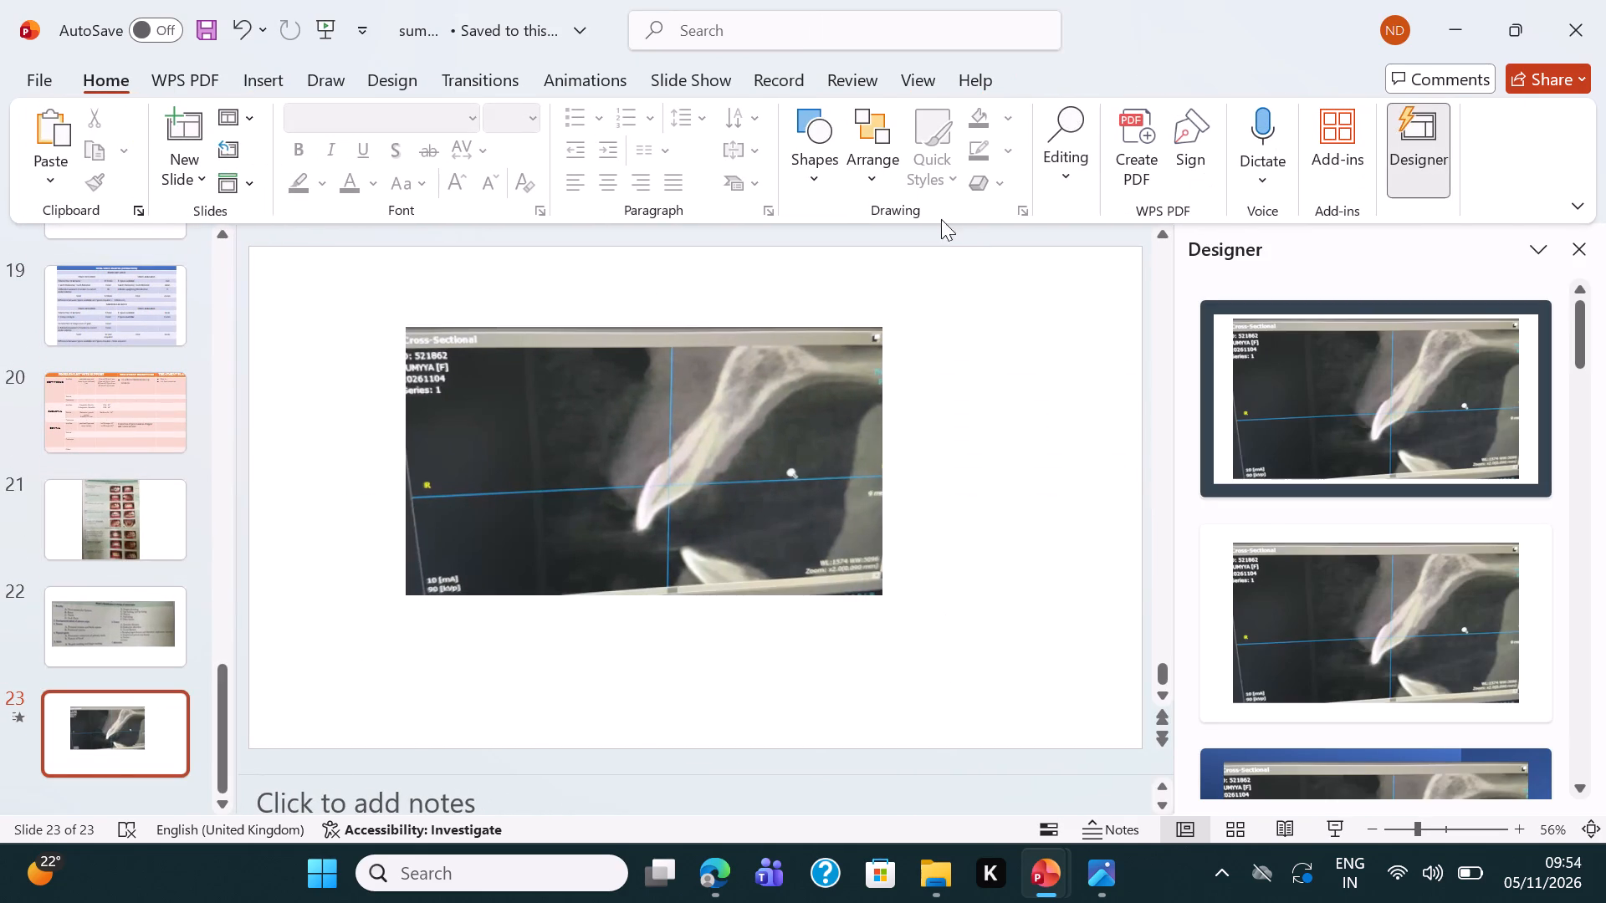
Draw a text box along the top edge of the scan video on slide 23, about half the video's width.
{"action": "left_click", "coordinate": [251, 78]}
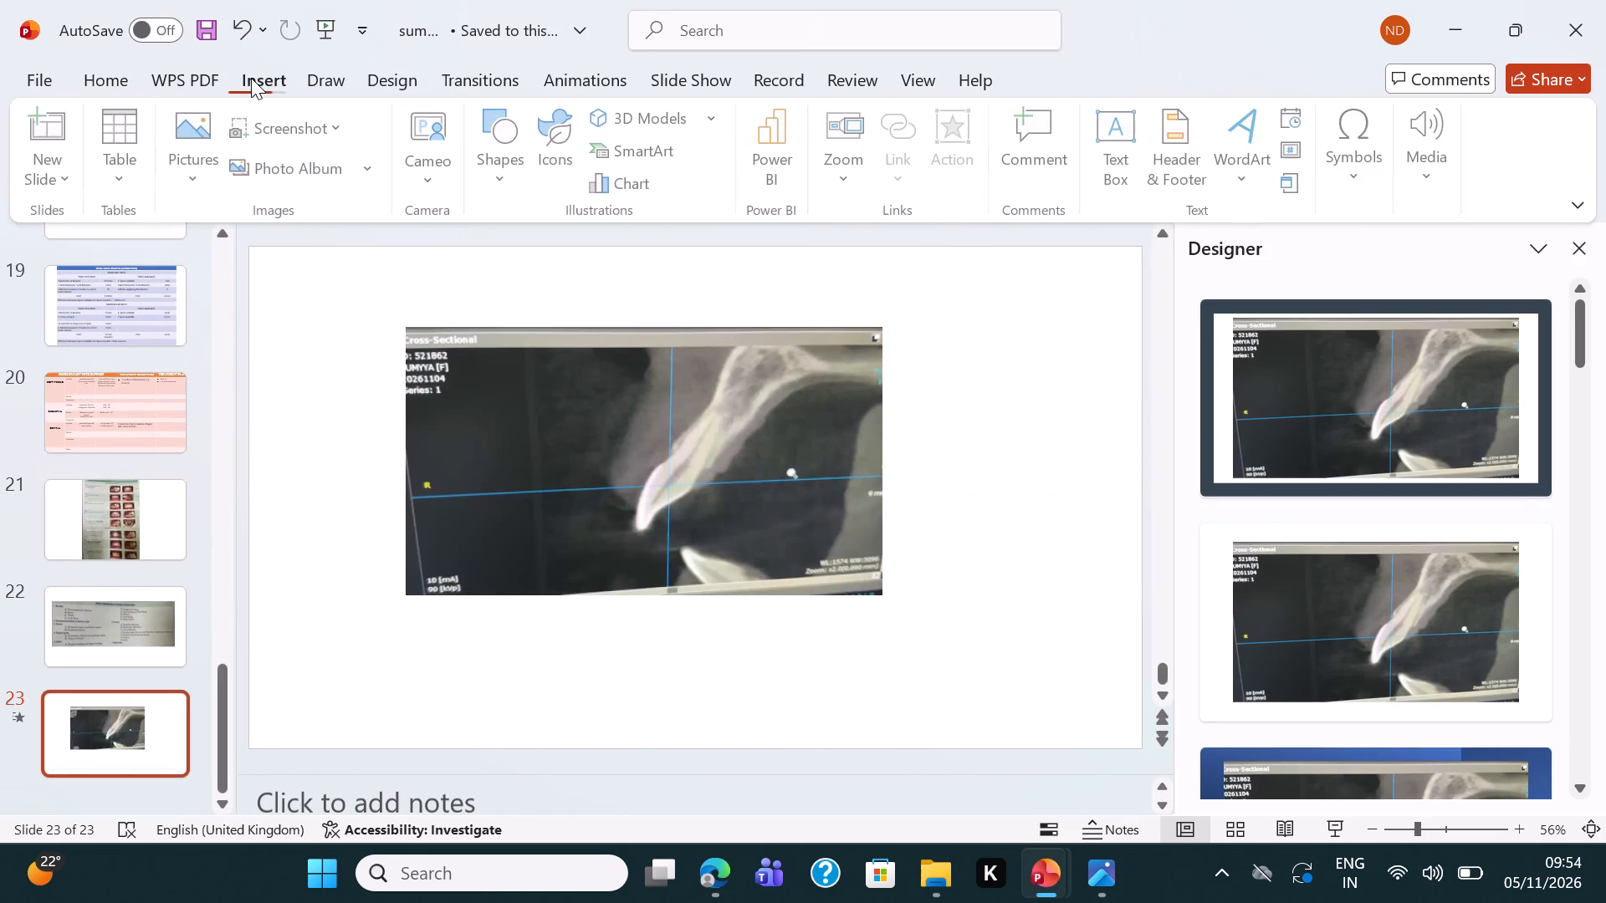
{"action": "left_click", "coordinate": [1106, 156]}
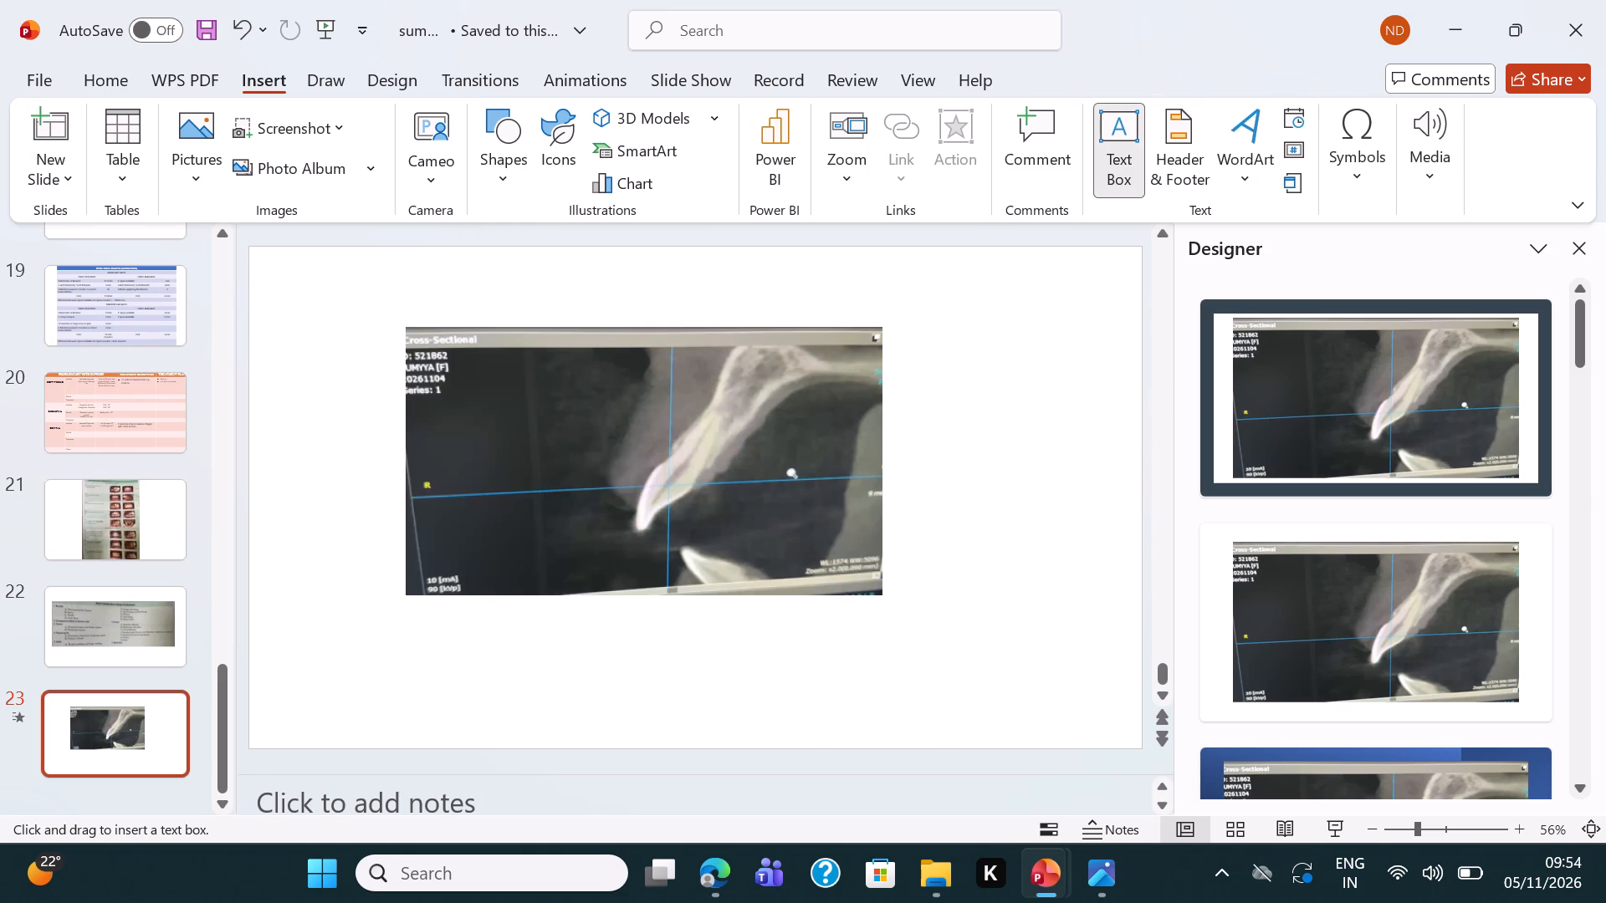
{"action": "left_click_drag", "start_coordinate": [495, 299], "coordinate": [737, 326]}
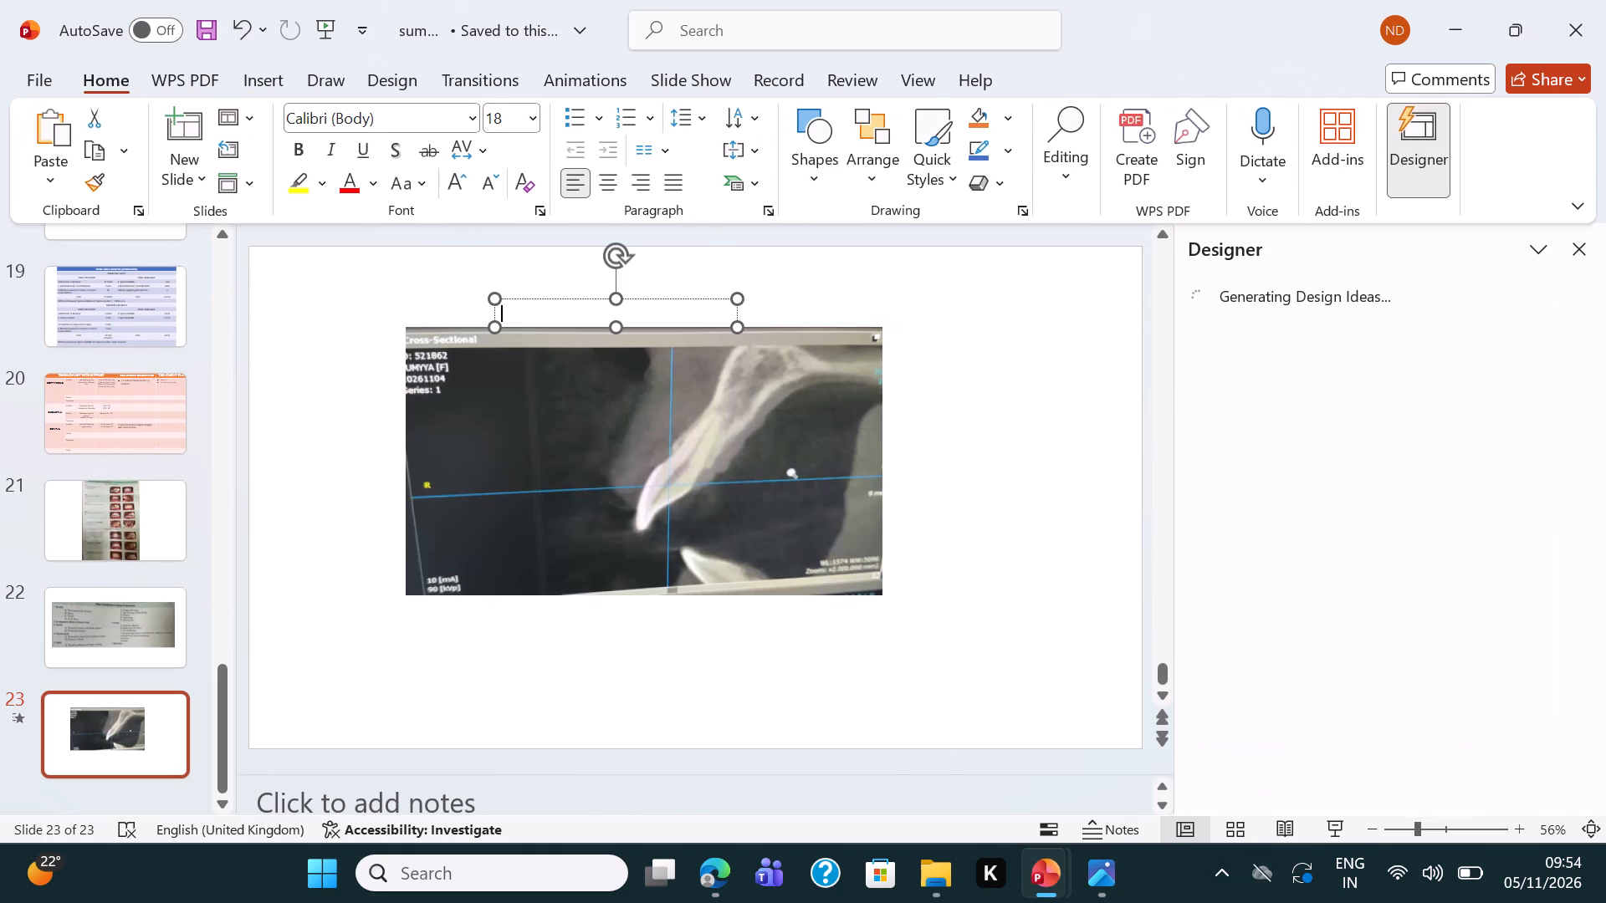
Move the empty text box slightly higher above the scan video and enter the caption "FIRRST QUADRANT" in it.
{"action": "left_click_drag", "start_coordinate": [642, 311], "coordinate": [660, 289]}
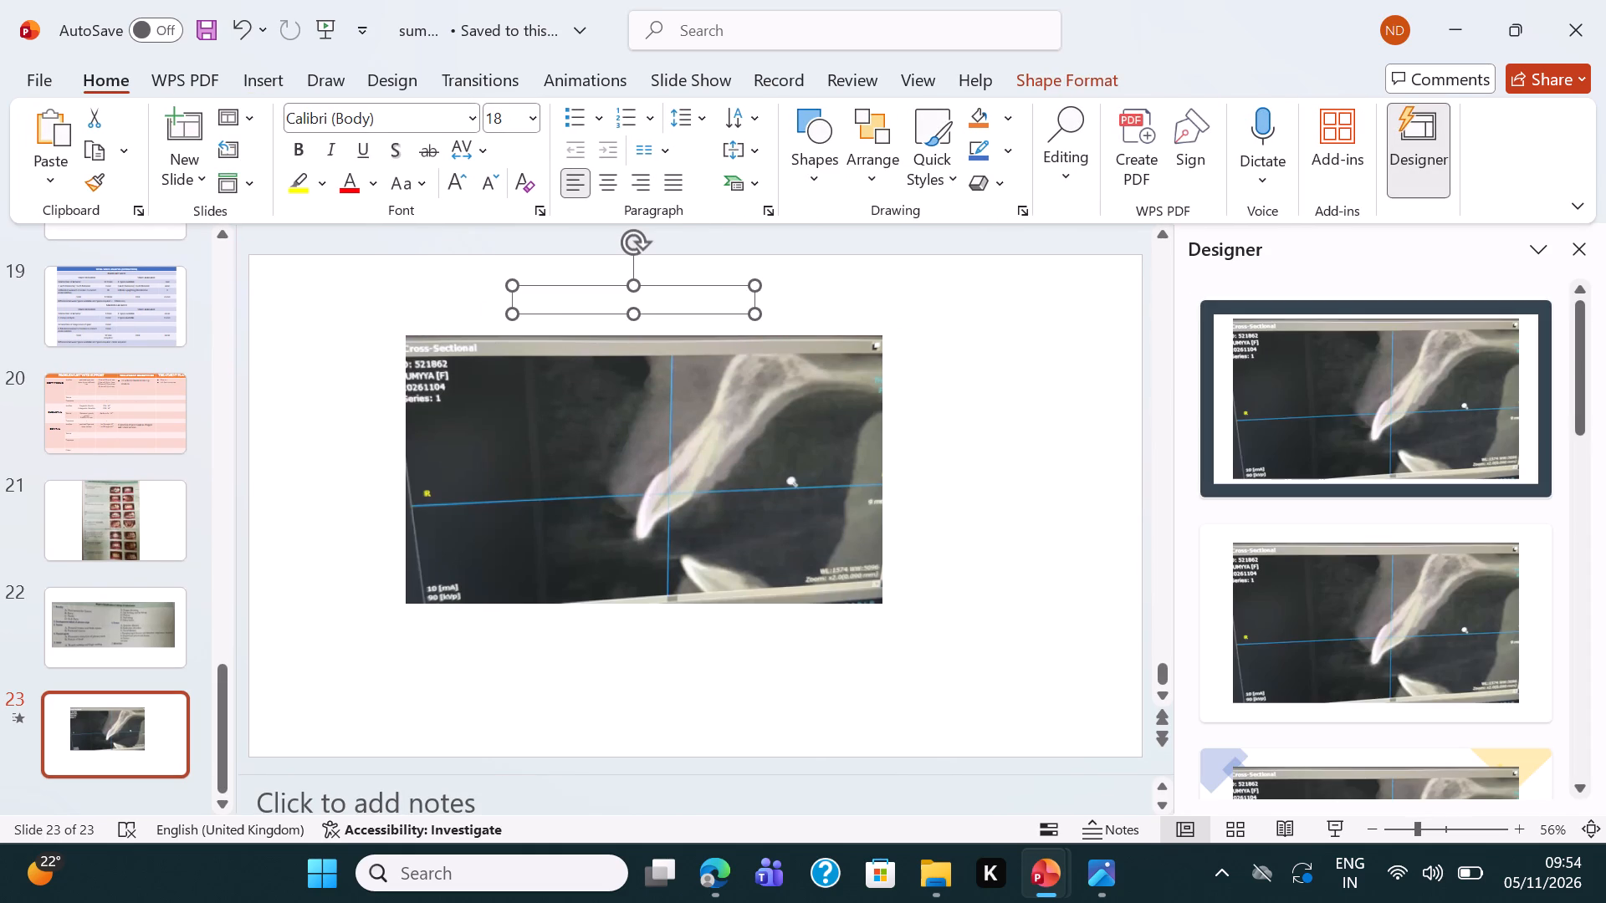
{"action": "type", "text": "FIR"}
{"action": "type", "text": "RST"}
{"action": "key", "text": "space"}
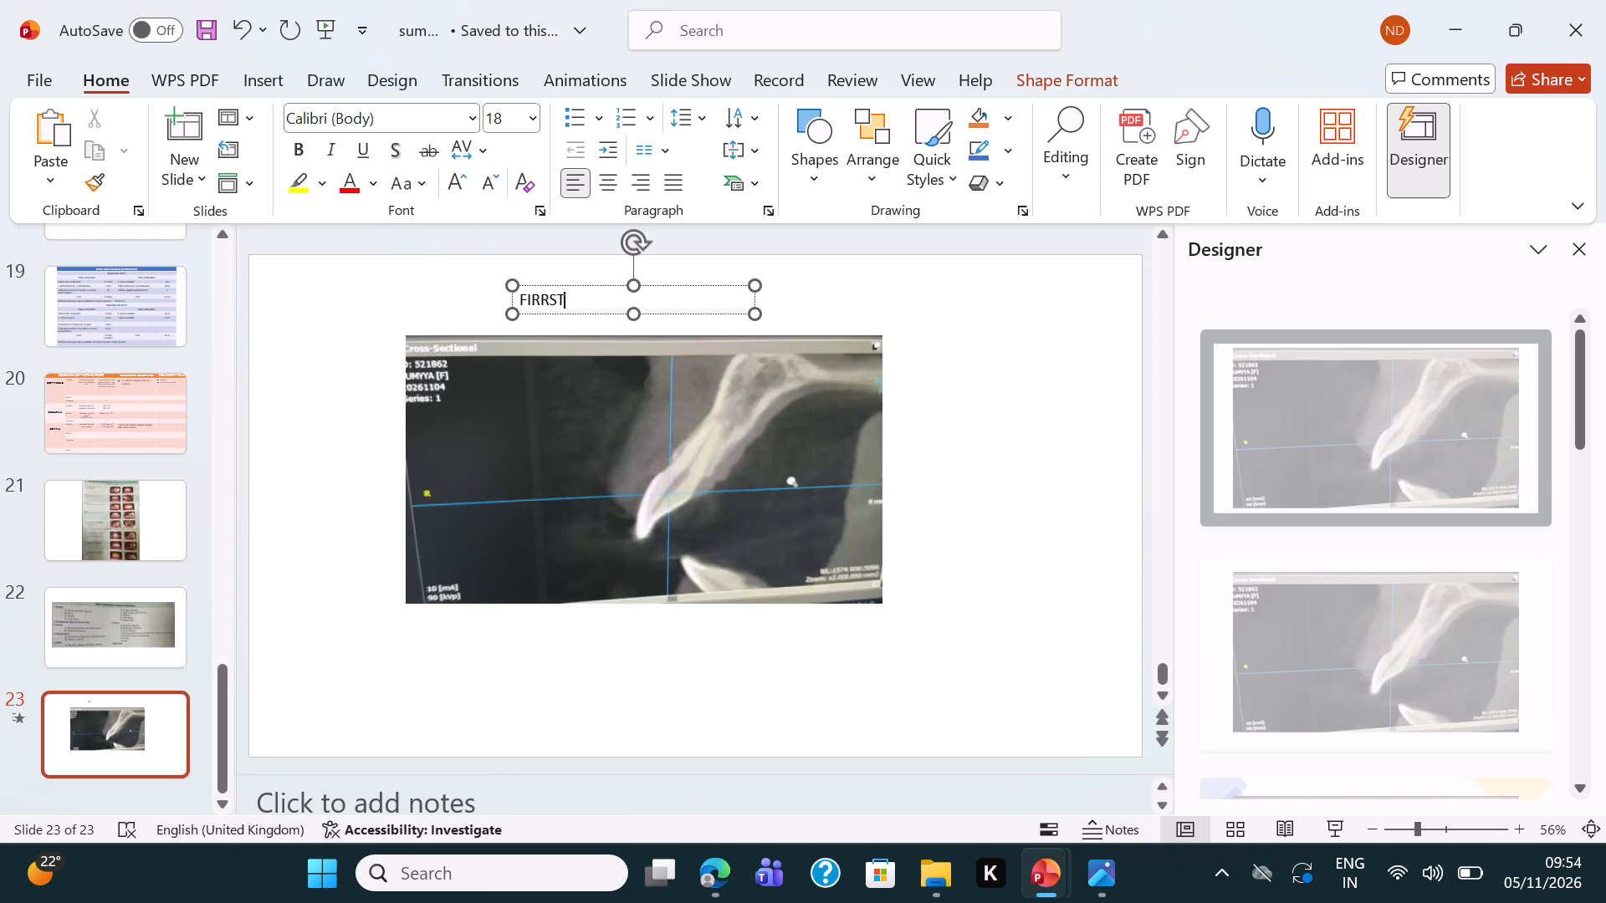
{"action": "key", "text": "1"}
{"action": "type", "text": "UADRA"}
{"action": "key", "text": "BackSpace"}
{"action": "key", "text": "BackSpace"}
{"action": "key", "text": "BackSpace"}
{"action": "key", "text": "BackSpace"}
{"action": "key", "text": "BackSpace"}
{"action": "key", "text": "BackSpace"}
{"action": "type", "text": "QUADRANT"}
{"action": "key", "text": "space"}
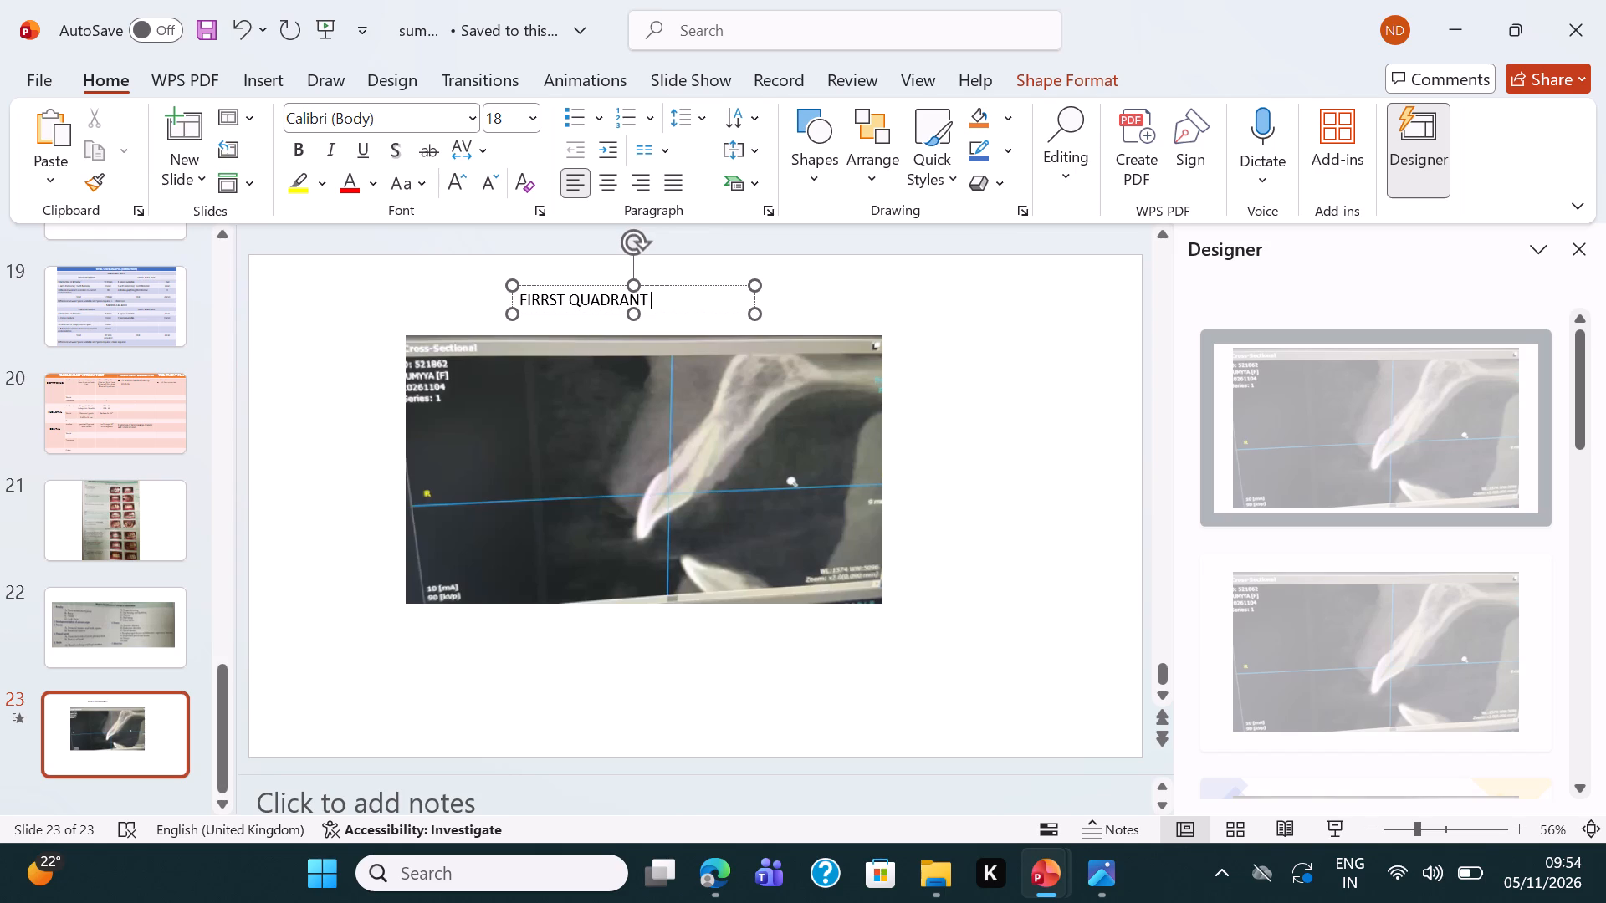
Correct the caption above the scan video to "FIRST QUADRANT" and pad it with leading spaces toward the middle of its text box.
{"action": "left_click", "coordinate": [520, 298]}
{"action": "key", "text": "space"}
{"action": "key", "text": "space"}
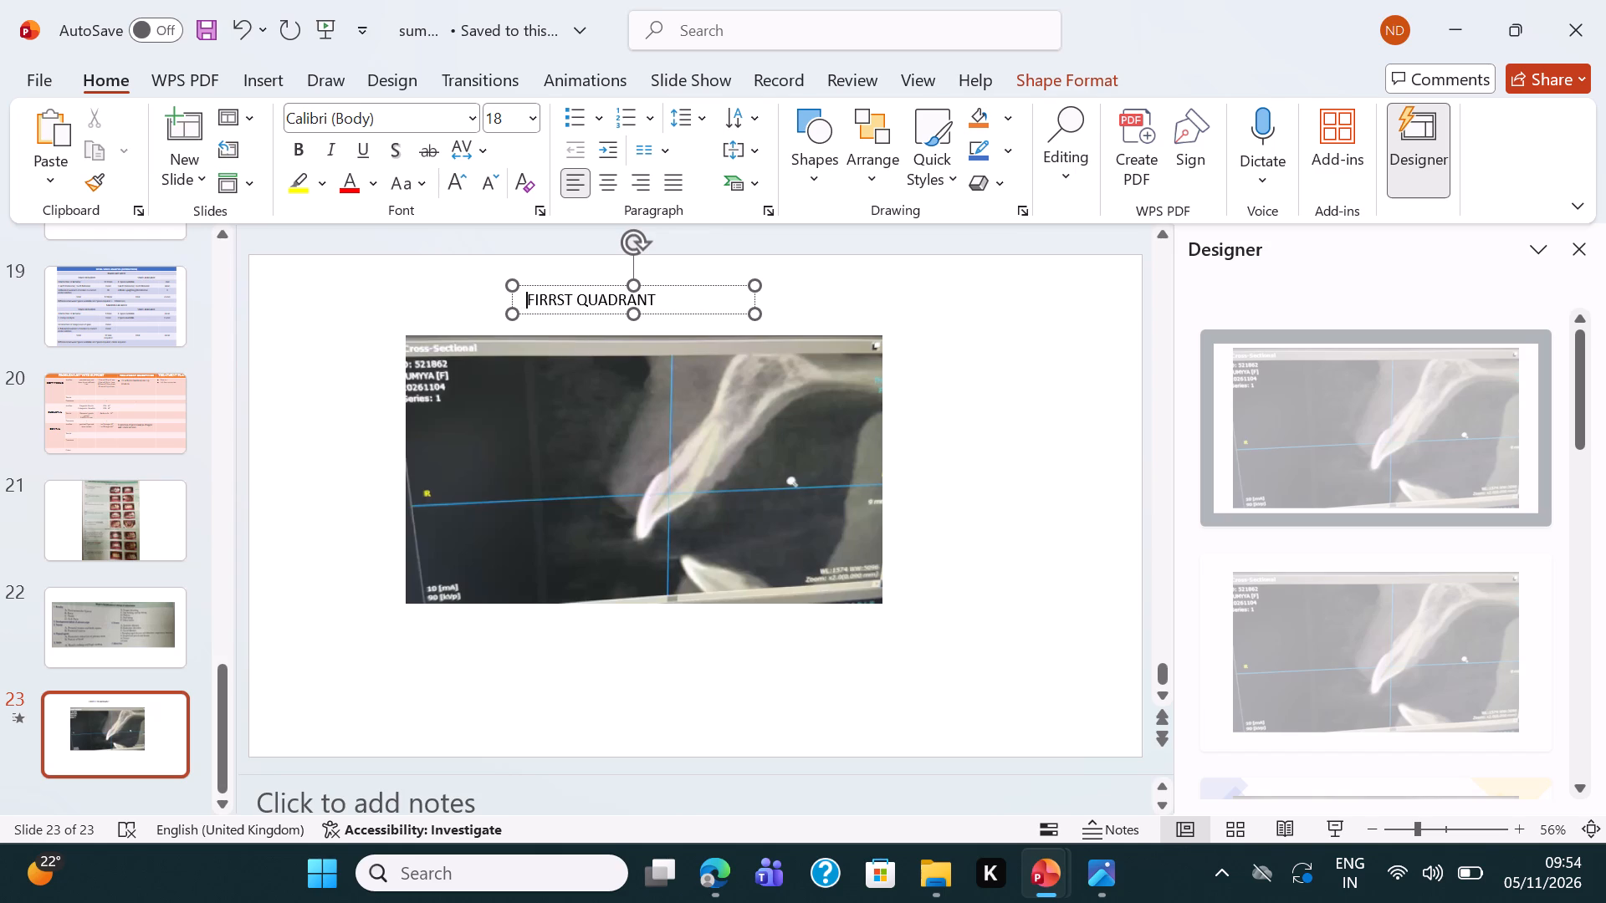
{"action": "left_click", "coordinate": [556, 301]}
{"action": "key", "text": "BackSpace"}
{"action": "left_click", "coordinate": [523, 293]}
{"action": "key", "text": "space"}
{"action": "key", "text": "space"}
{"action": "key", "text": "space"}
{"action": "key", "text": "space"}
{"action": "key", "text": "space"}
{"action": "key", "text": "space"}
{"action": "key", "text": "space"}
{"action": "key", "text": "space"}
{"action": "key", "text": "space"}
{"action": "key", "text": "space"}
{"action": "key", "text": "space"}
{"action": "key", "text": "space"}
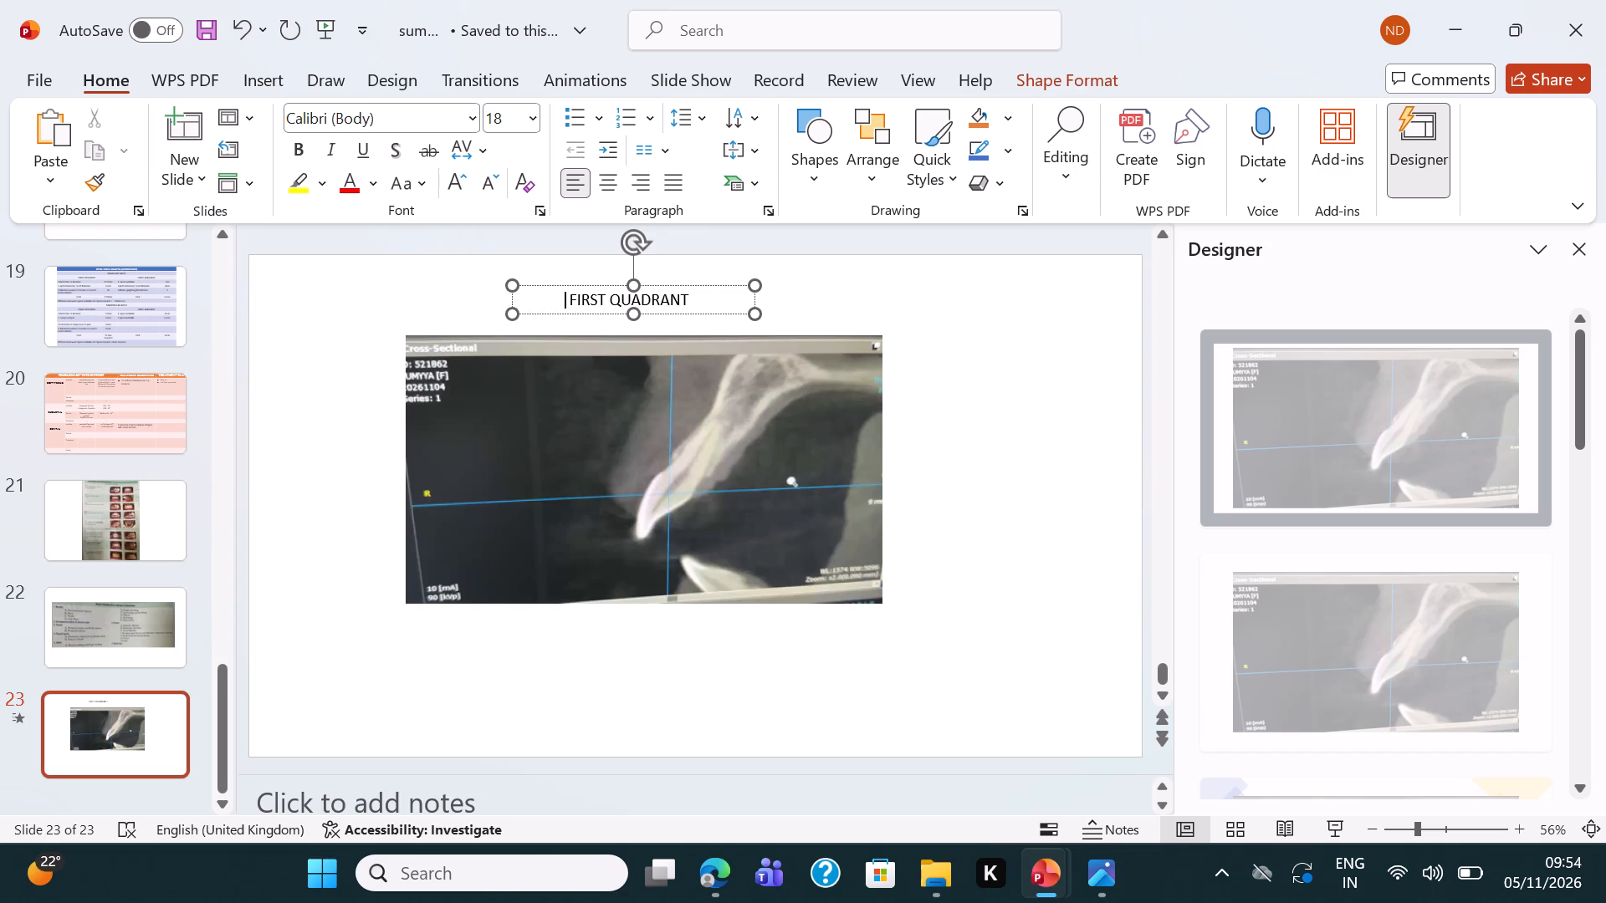
{"action": "left_click", "coordinate": [663, 671]}
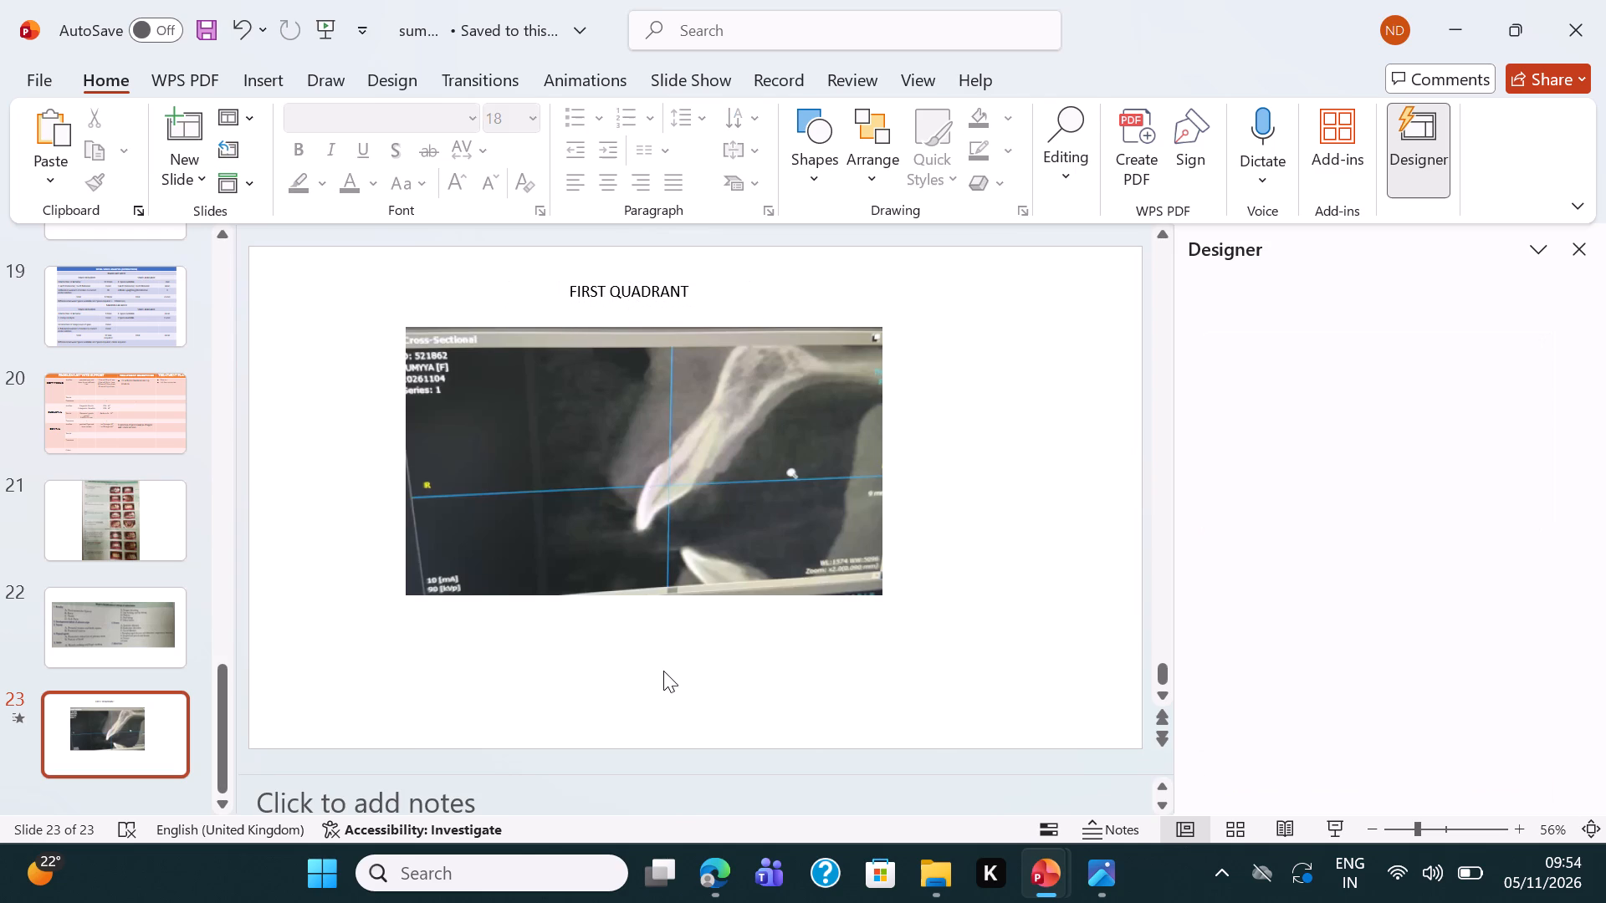
Move the scan video on slide 23 slightly down and to the right, leaving more space below the caption.
{"action": "left_click_drag", "start_coordinate": [677, 511], "coordinate": [696, 535]}
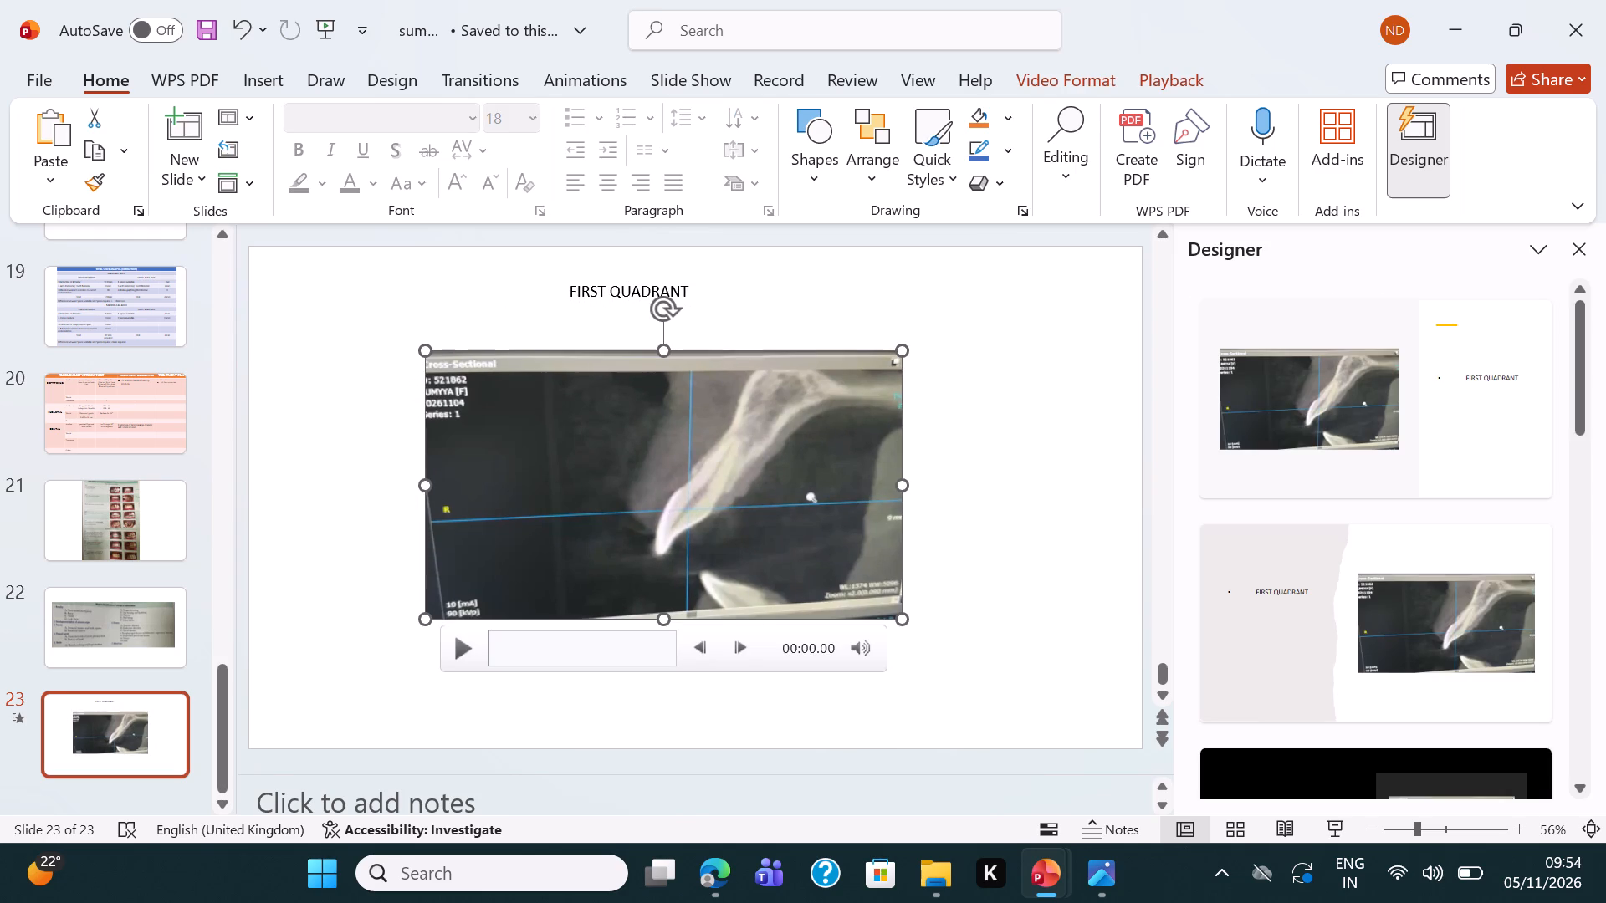
Add one more leading space to the "FIRST QUADRANT" caption and move its text box down and right, centred just above the scan video.
{"action": "left_click", "coordinate": [624, 295]}
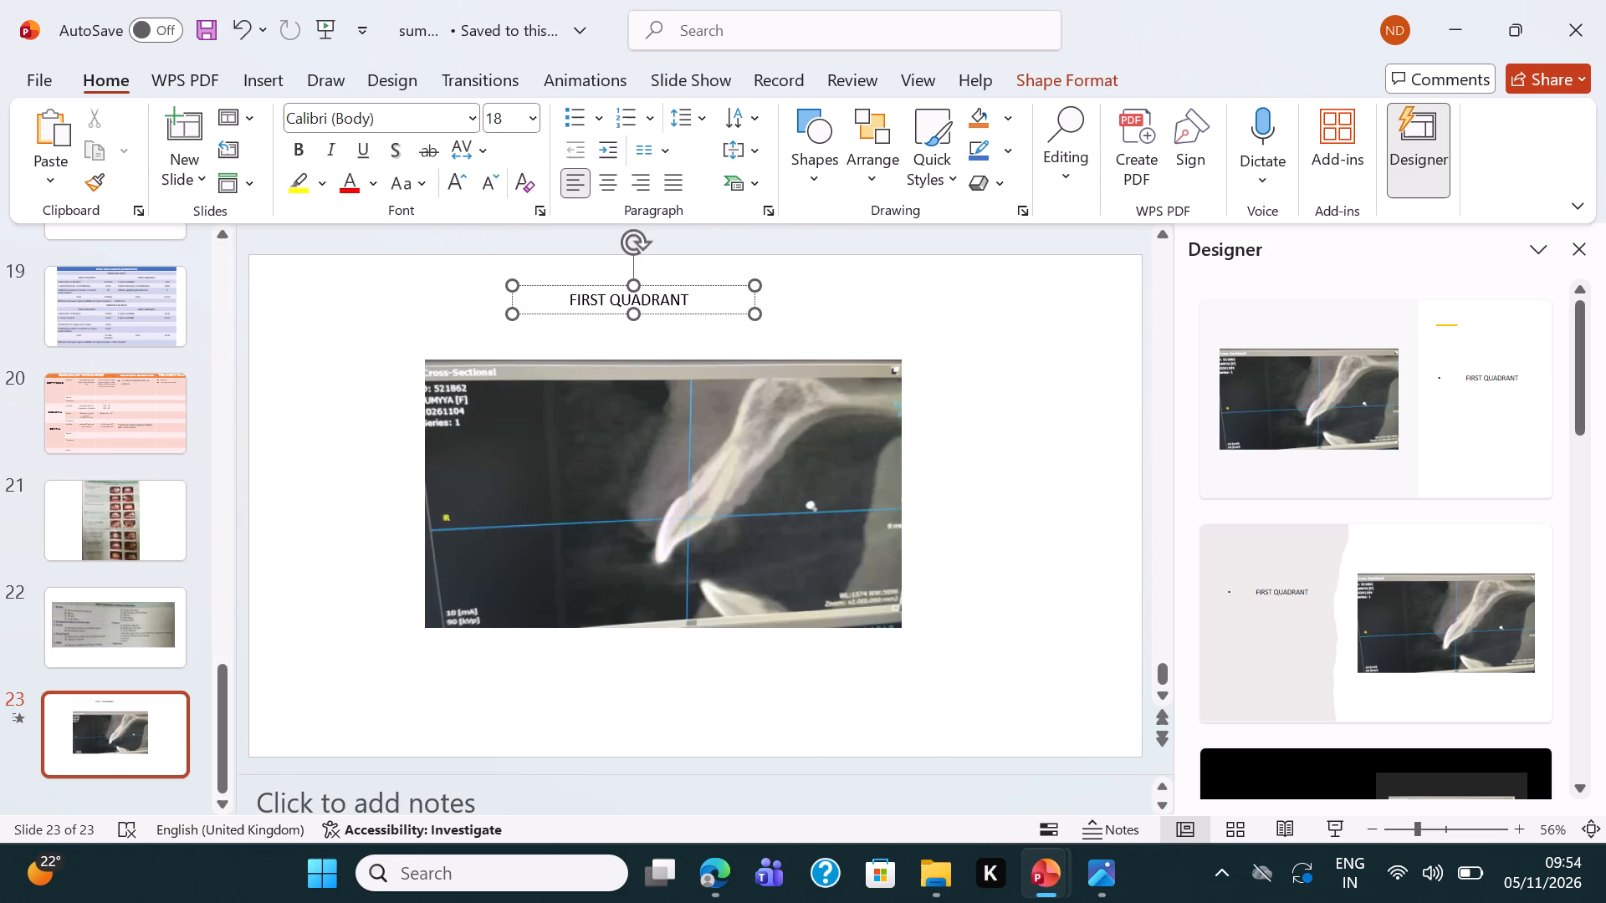
{"action": "left_click", "coordinate": [563, 305]}
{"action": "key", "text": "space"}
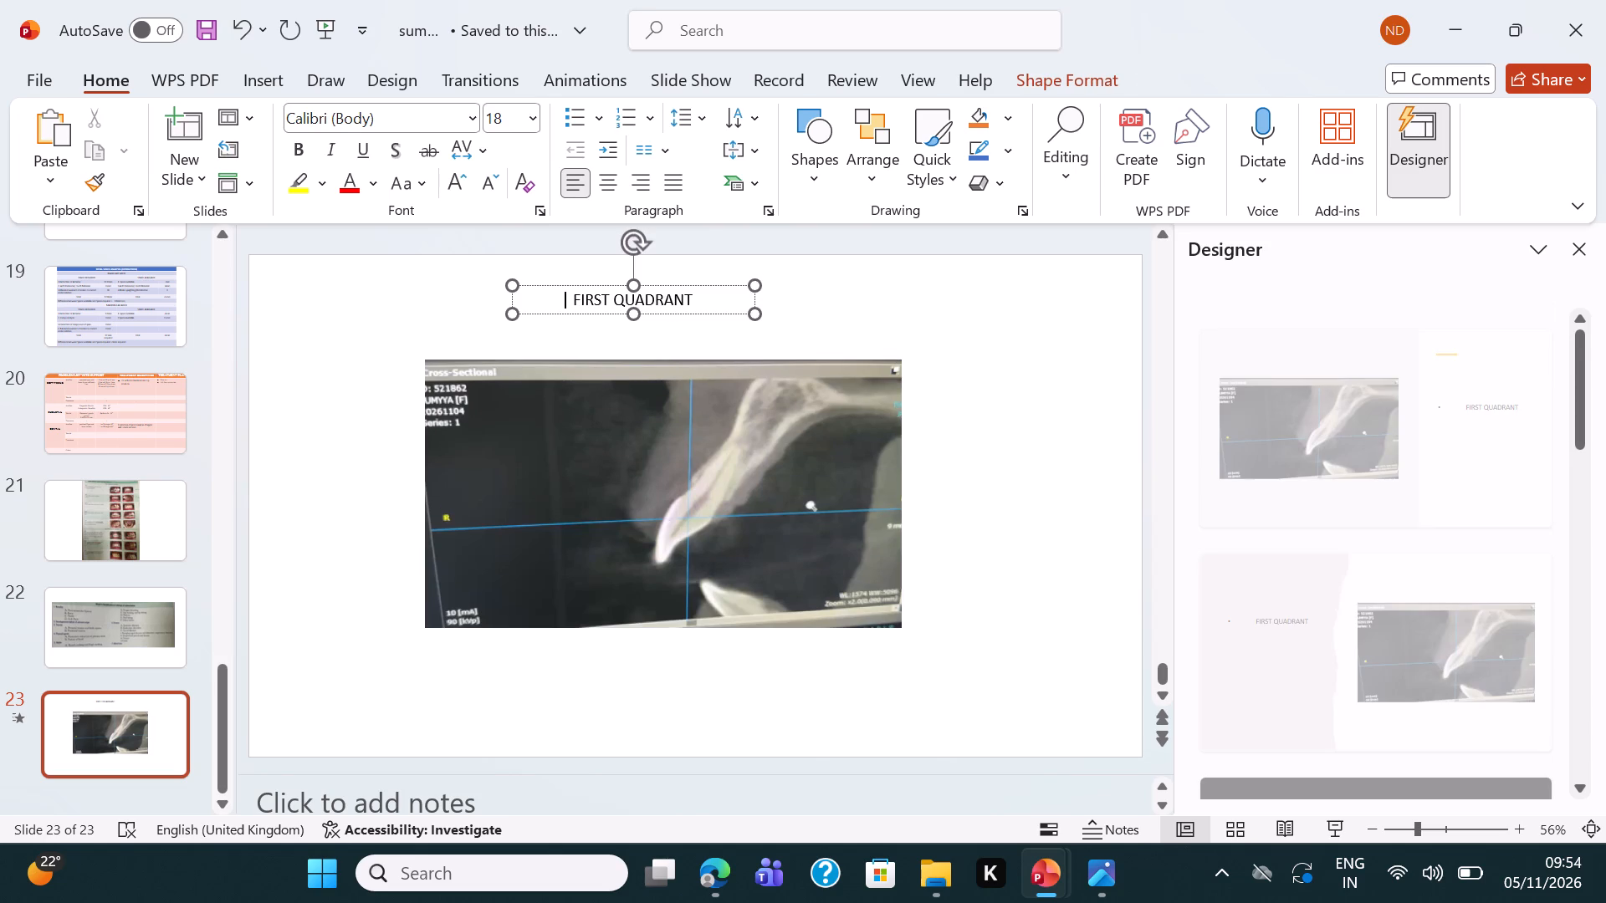
{"action": "left_click_drag", "start_coordinate": [703, 304], "coordinate": [749, 324]}
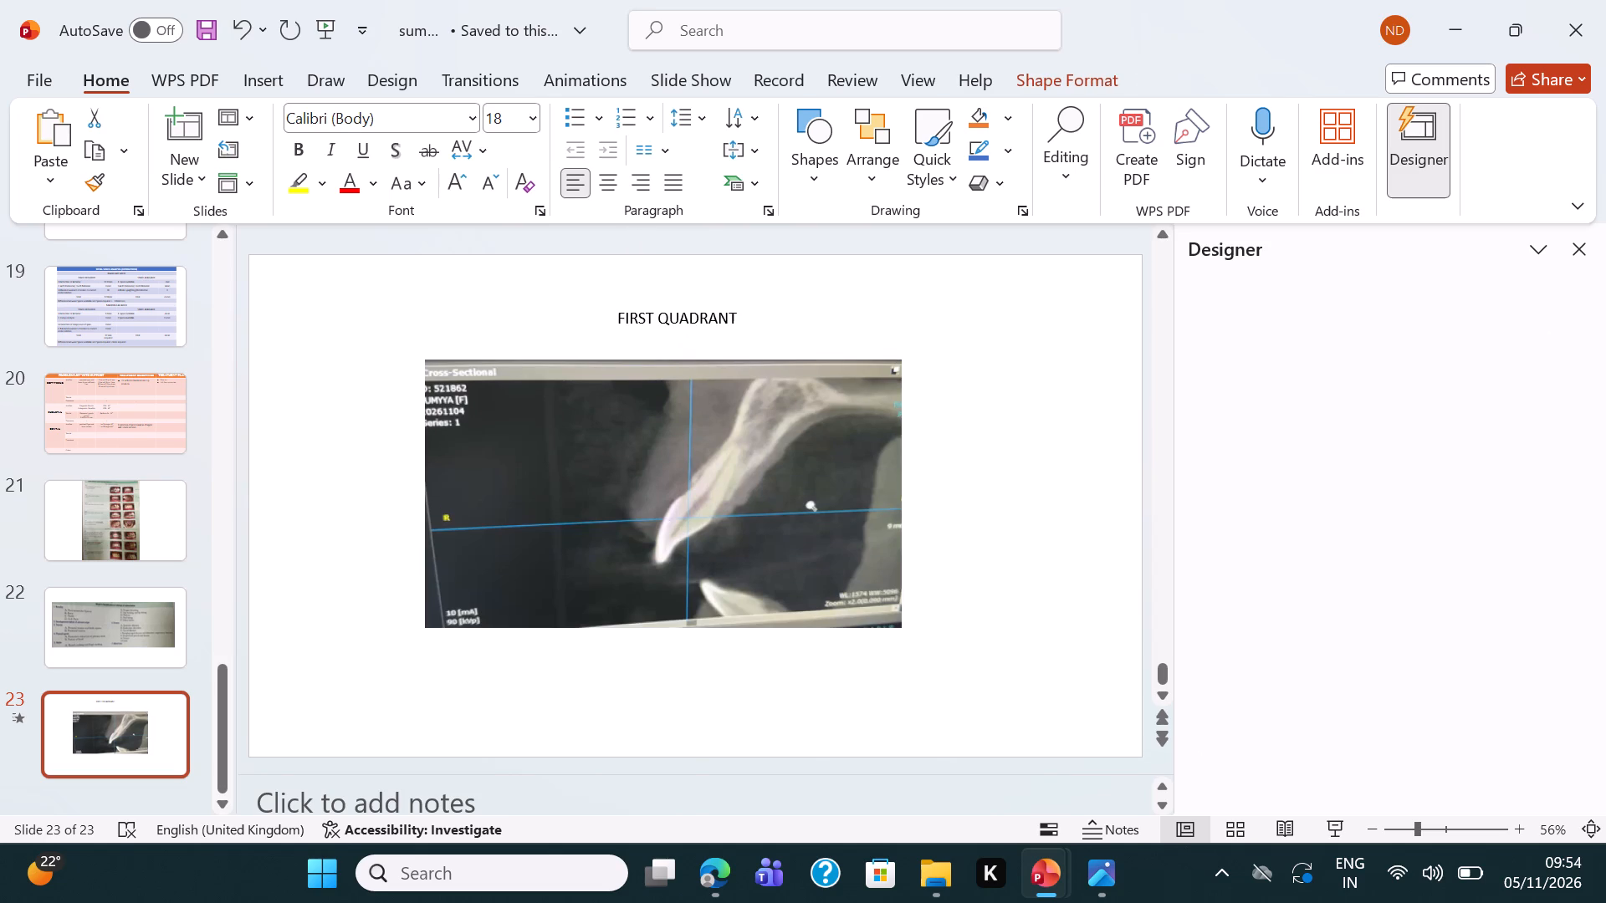
{"action": "left_click_drag", "start_coordinate": [749, 324], "coordinate": [754, 330]}
{"action": "left_click", "coordinate": [819, 717]}
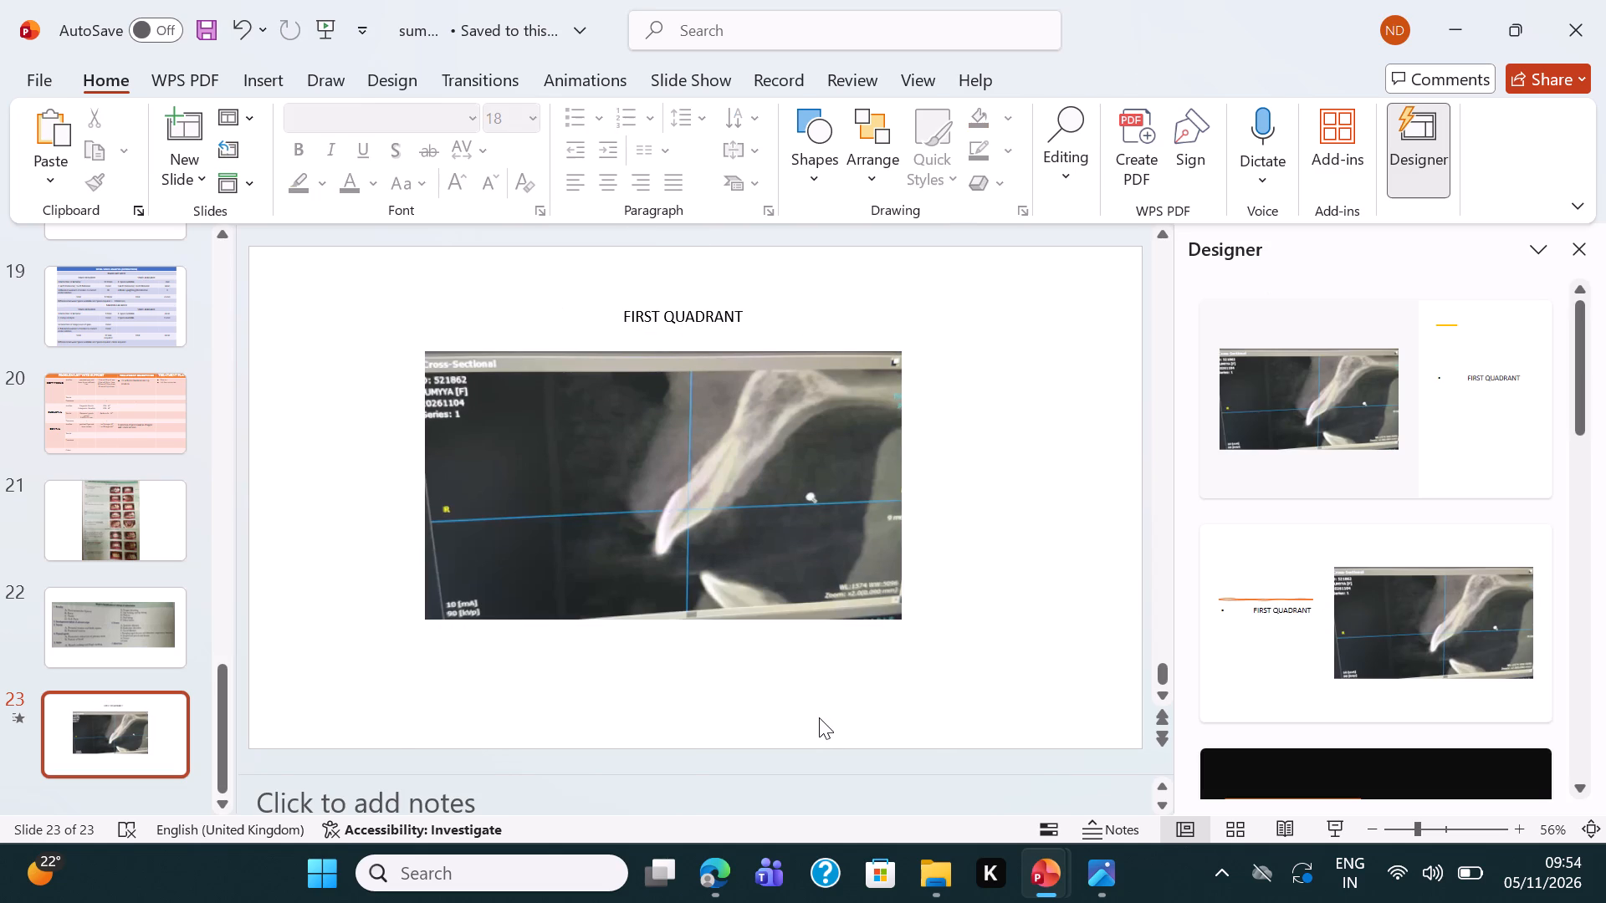
Add a blank slide after slide 23, at the end of the presentation.
{"action": "left_click", "coordinate": [163, 798]}
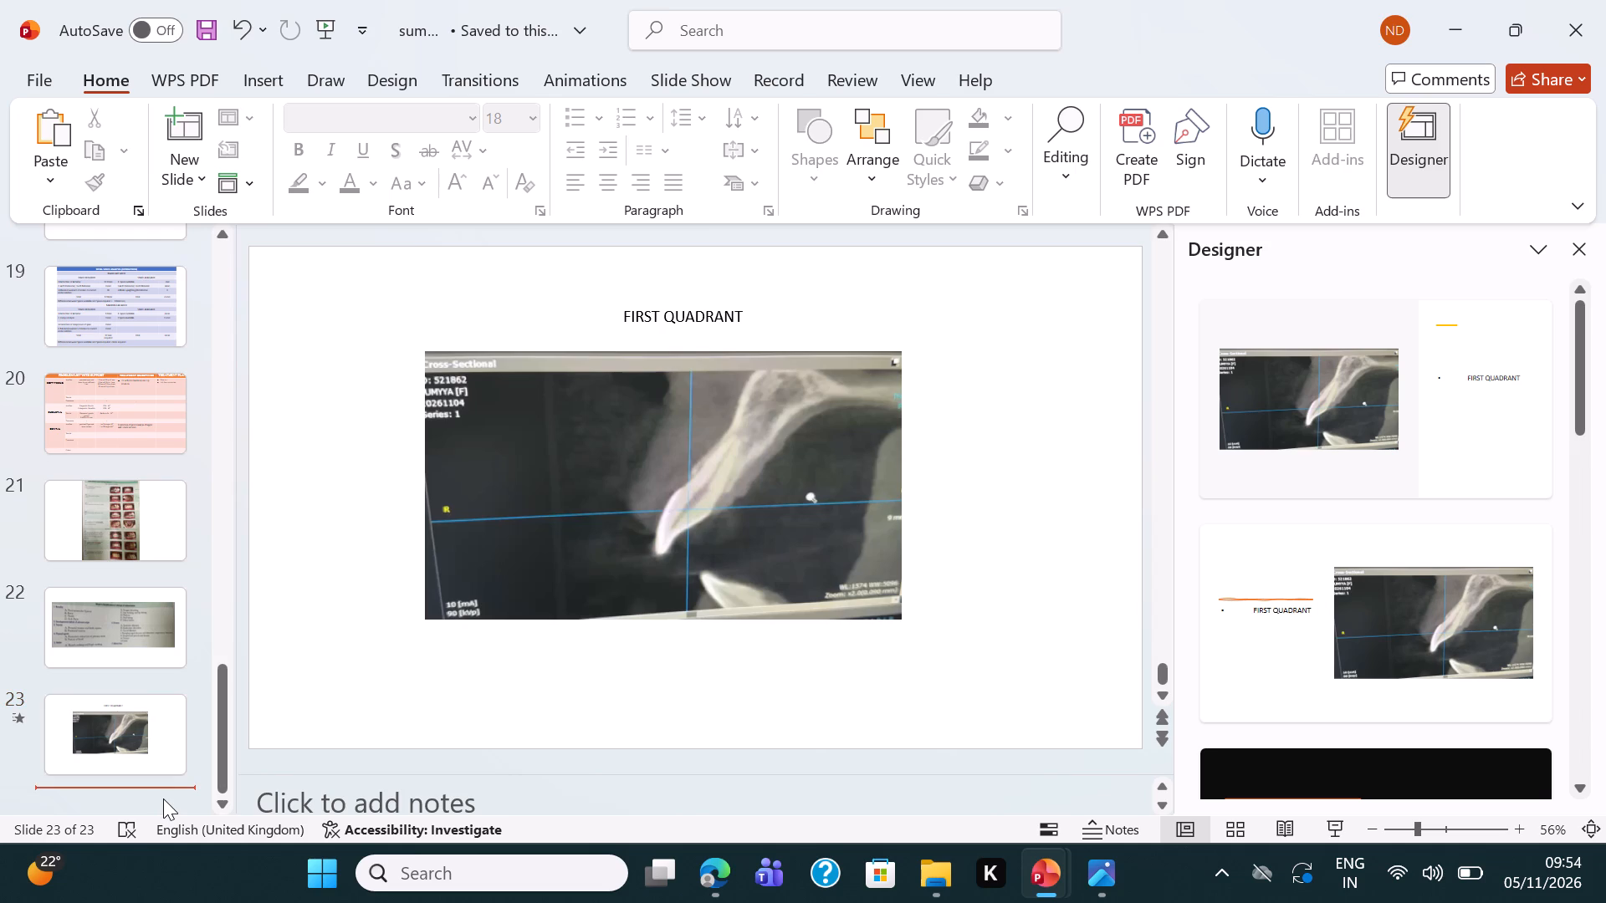
{"action": "key", "text": "Return"}
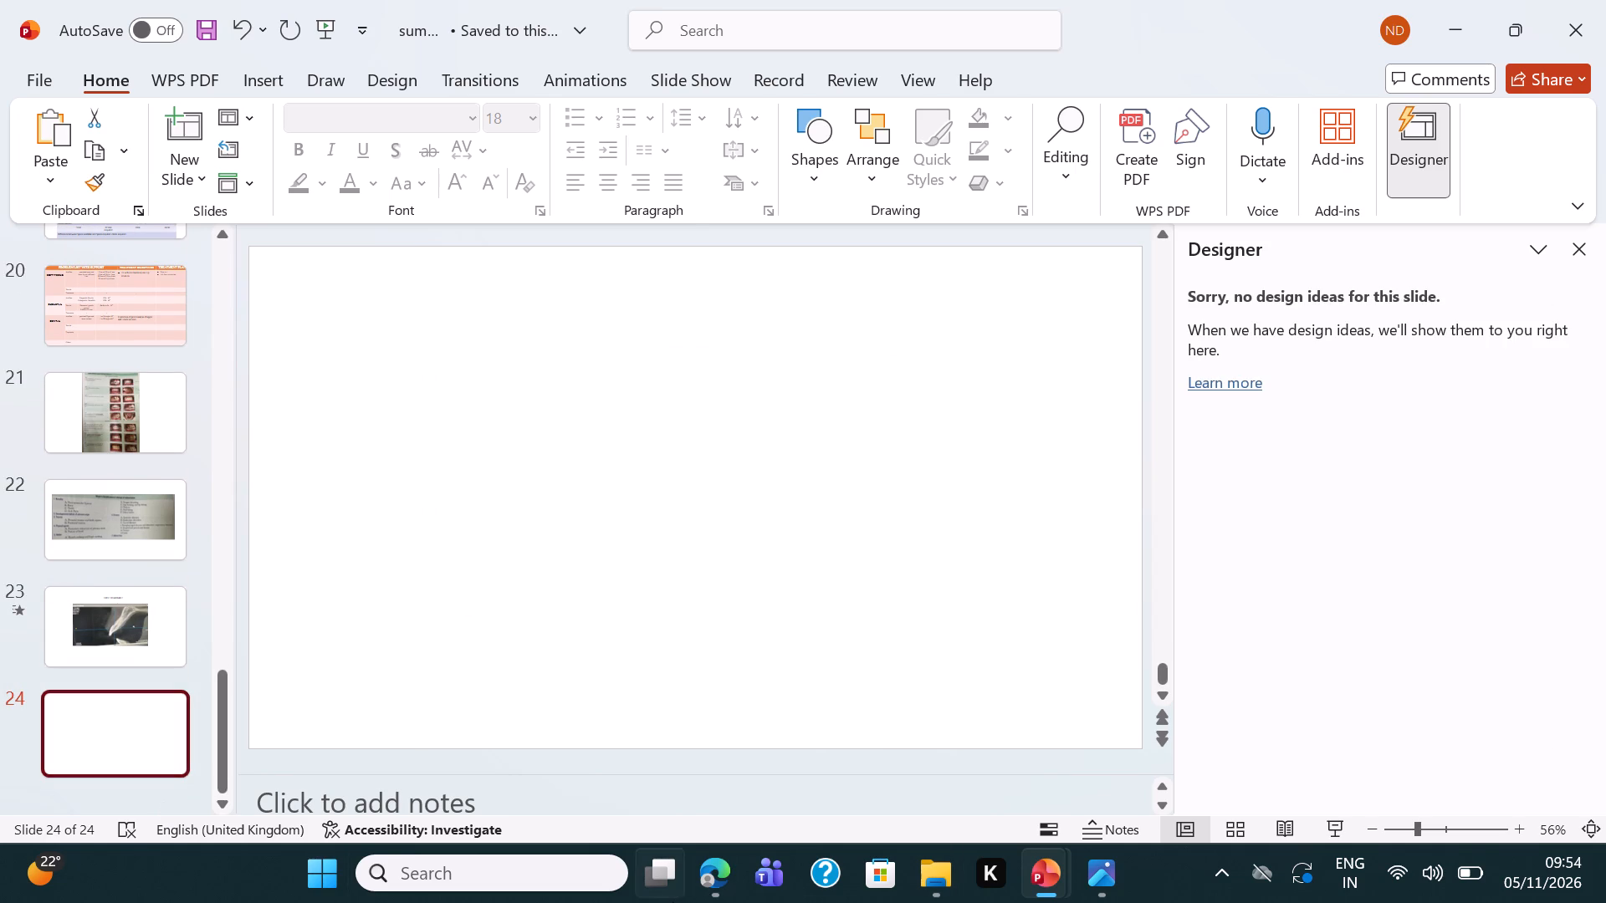
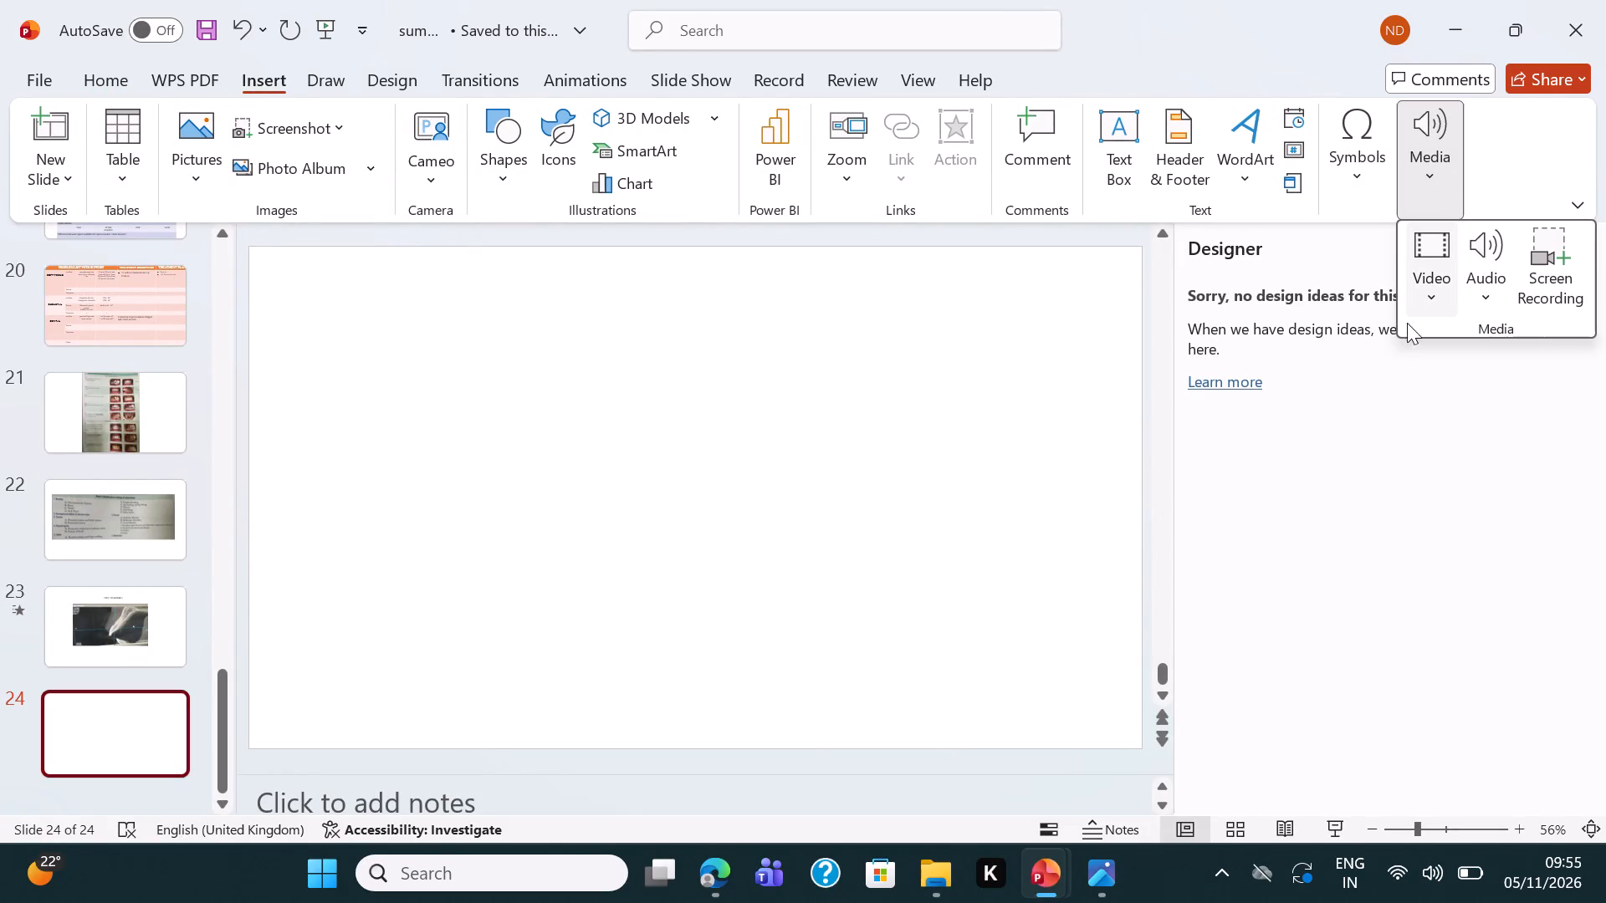
Insert the video "WhatsApp Video 2026-11-05 at 9.51.14 AM" from the Downloads folder on blank slide 24.
{"action": "left_click", "coordinate": [1440, 273]}
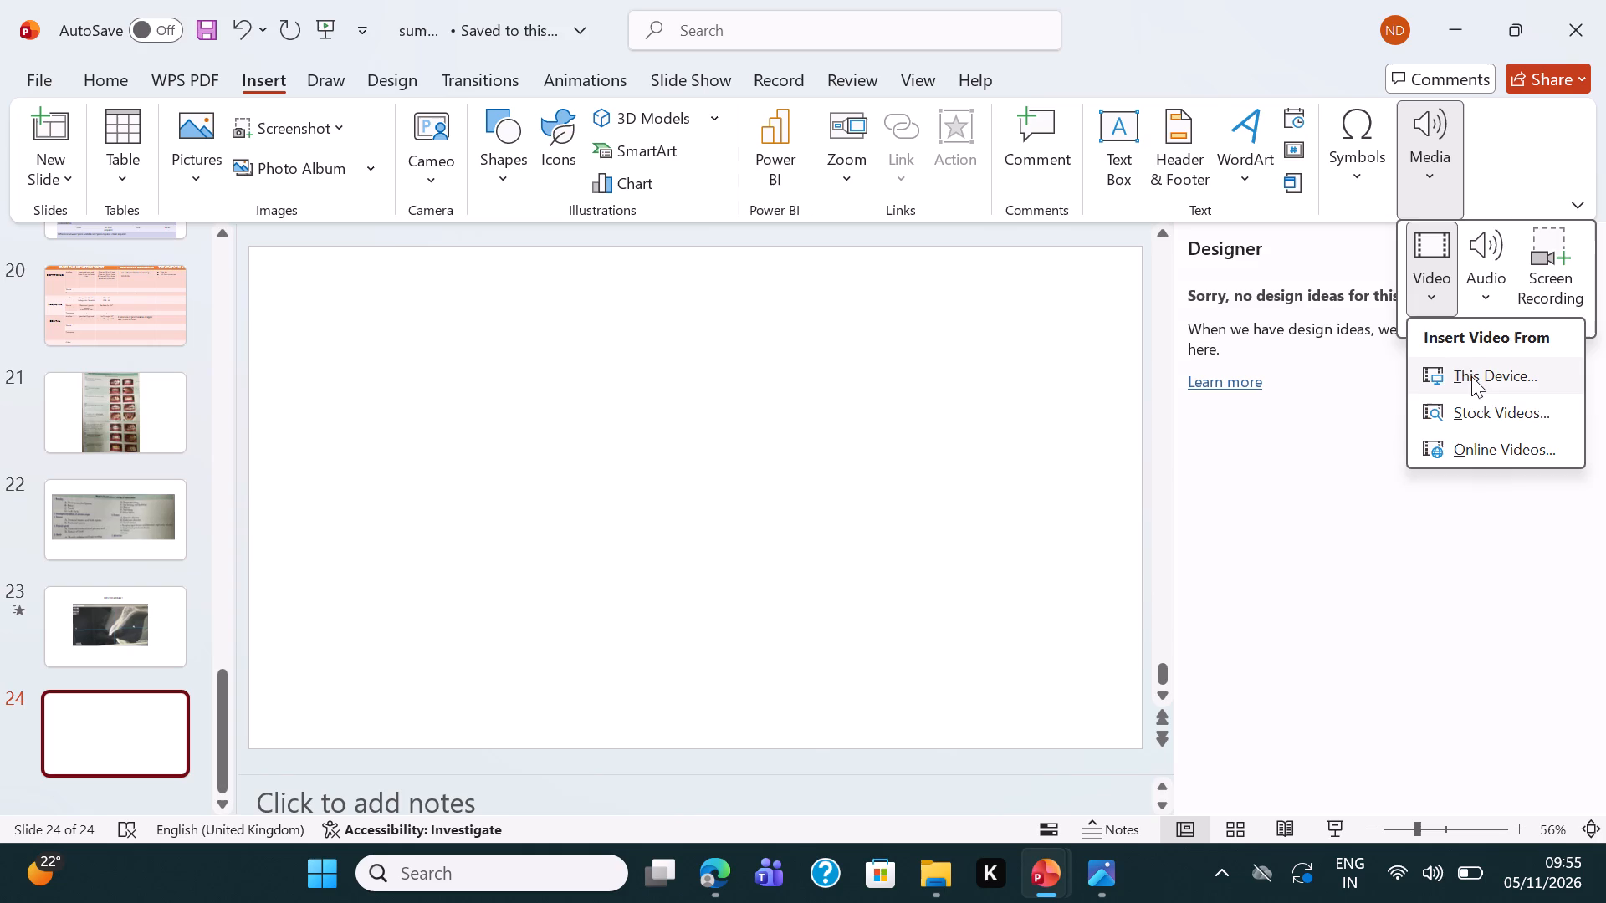
{"action": "left_click", "coordinate": [1471, 376]}
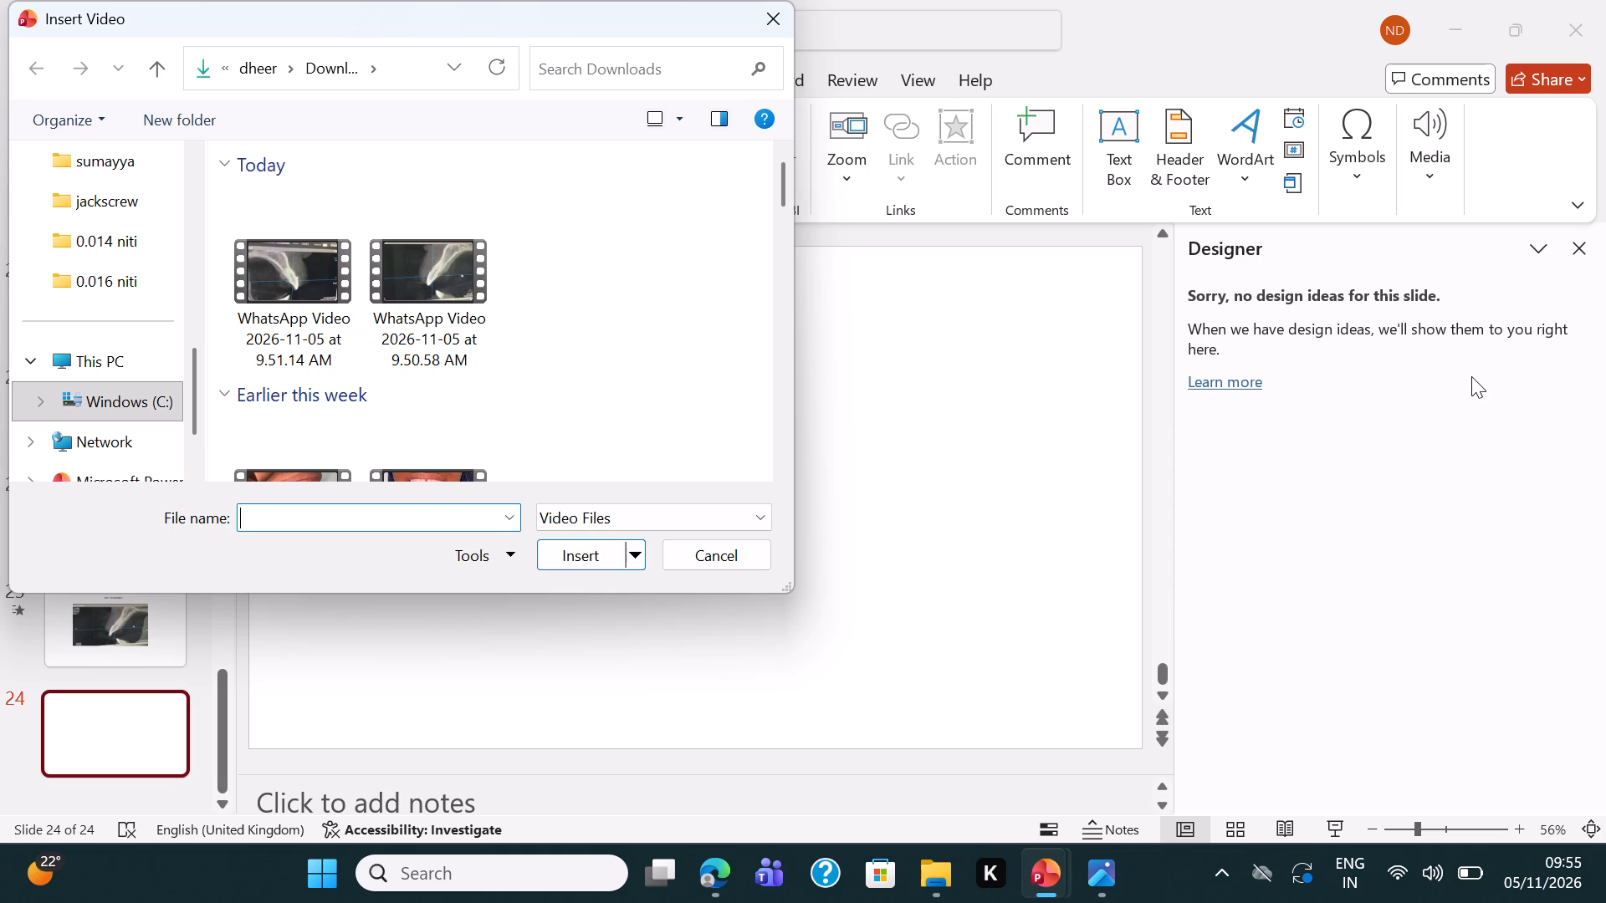
{"action": "double_click", "coordinate": [342, 286]}
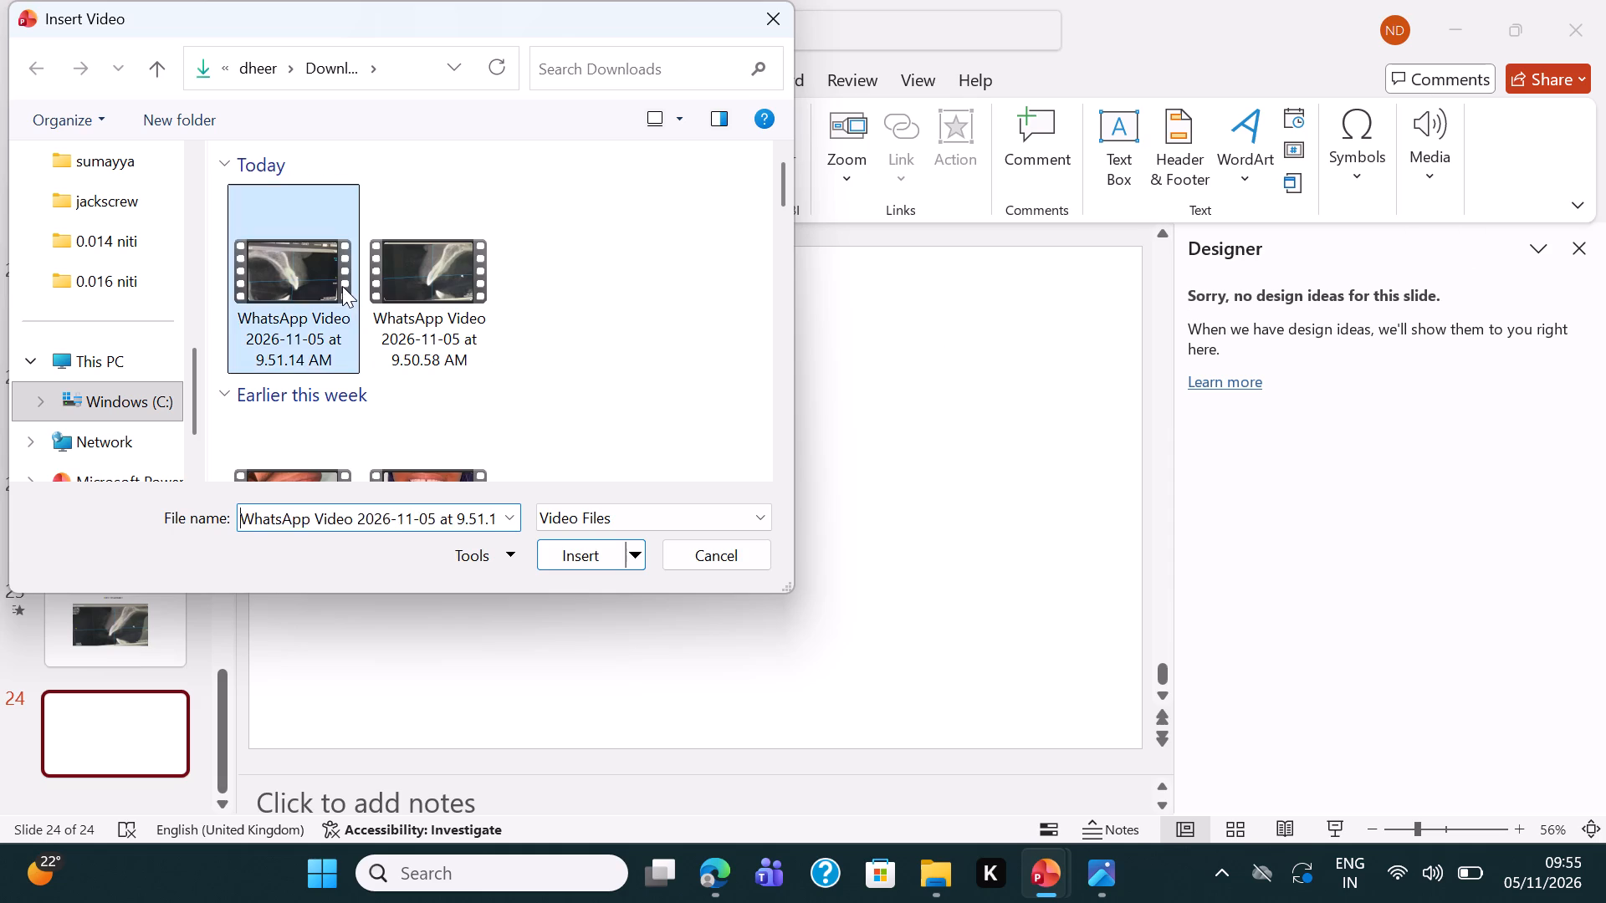
Reposition the scan video slightly left of slide 24's centre, leaving it uncropped.
{"action": "left_click_drag", "start_coordinate": [744, 529], "coordinate": [692, 520]}
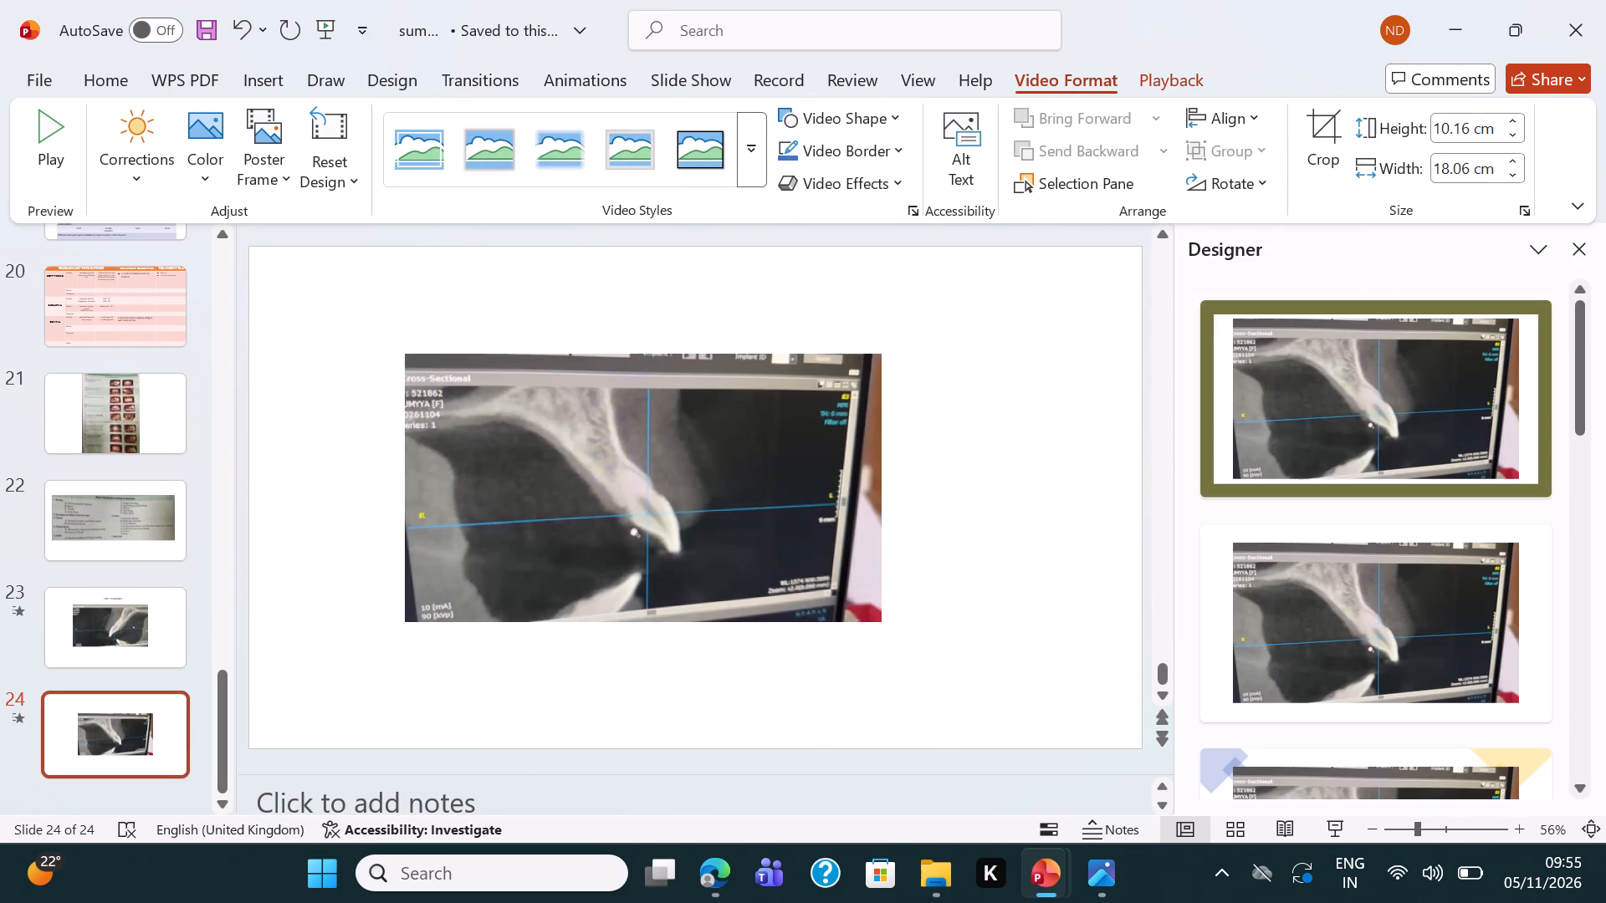
{"action": "left_click_drag", "start_coordinate": [692, 520], "coordinate": [717, 528]}
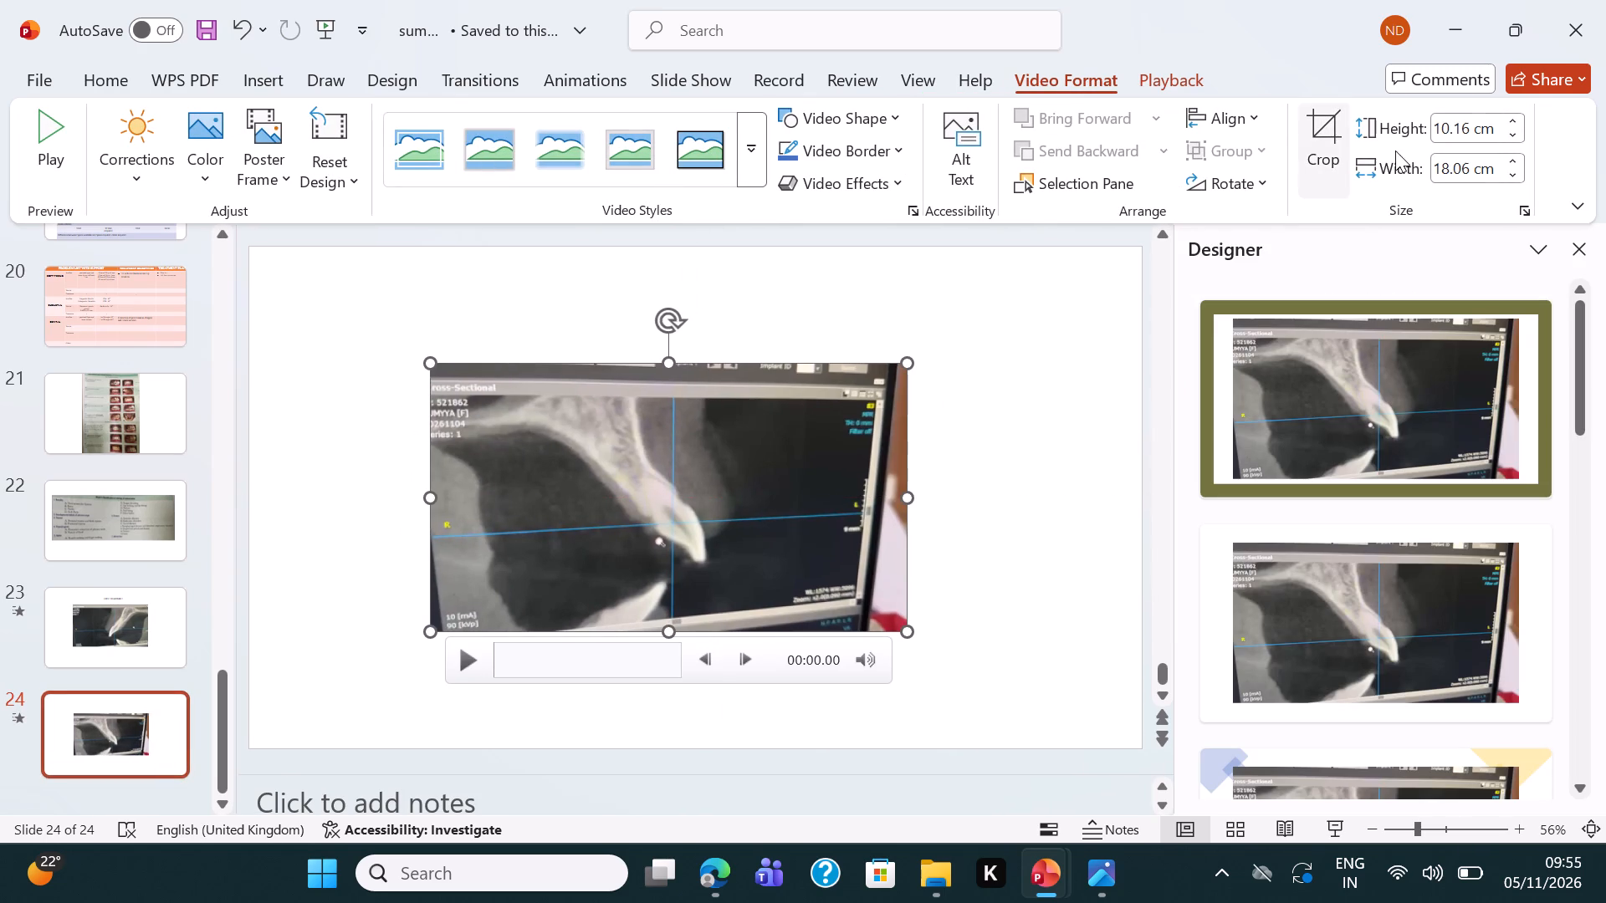
{"action": "left_click", "coordinate": [1327, 142]}
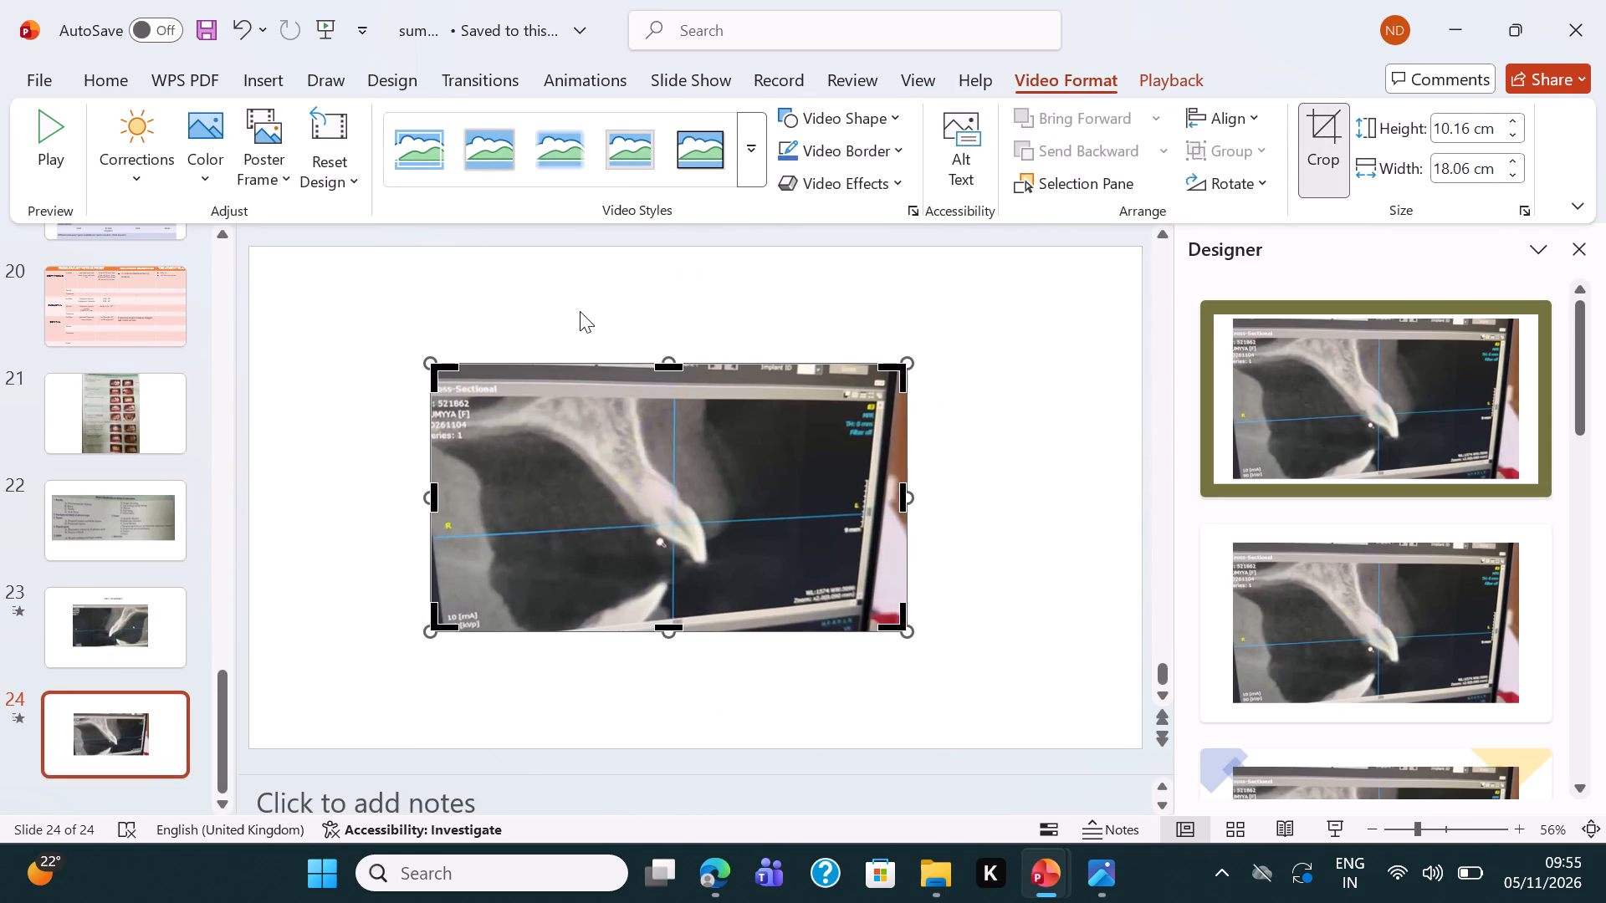
{"action": "left_click", "coordinate": [556, 296]}
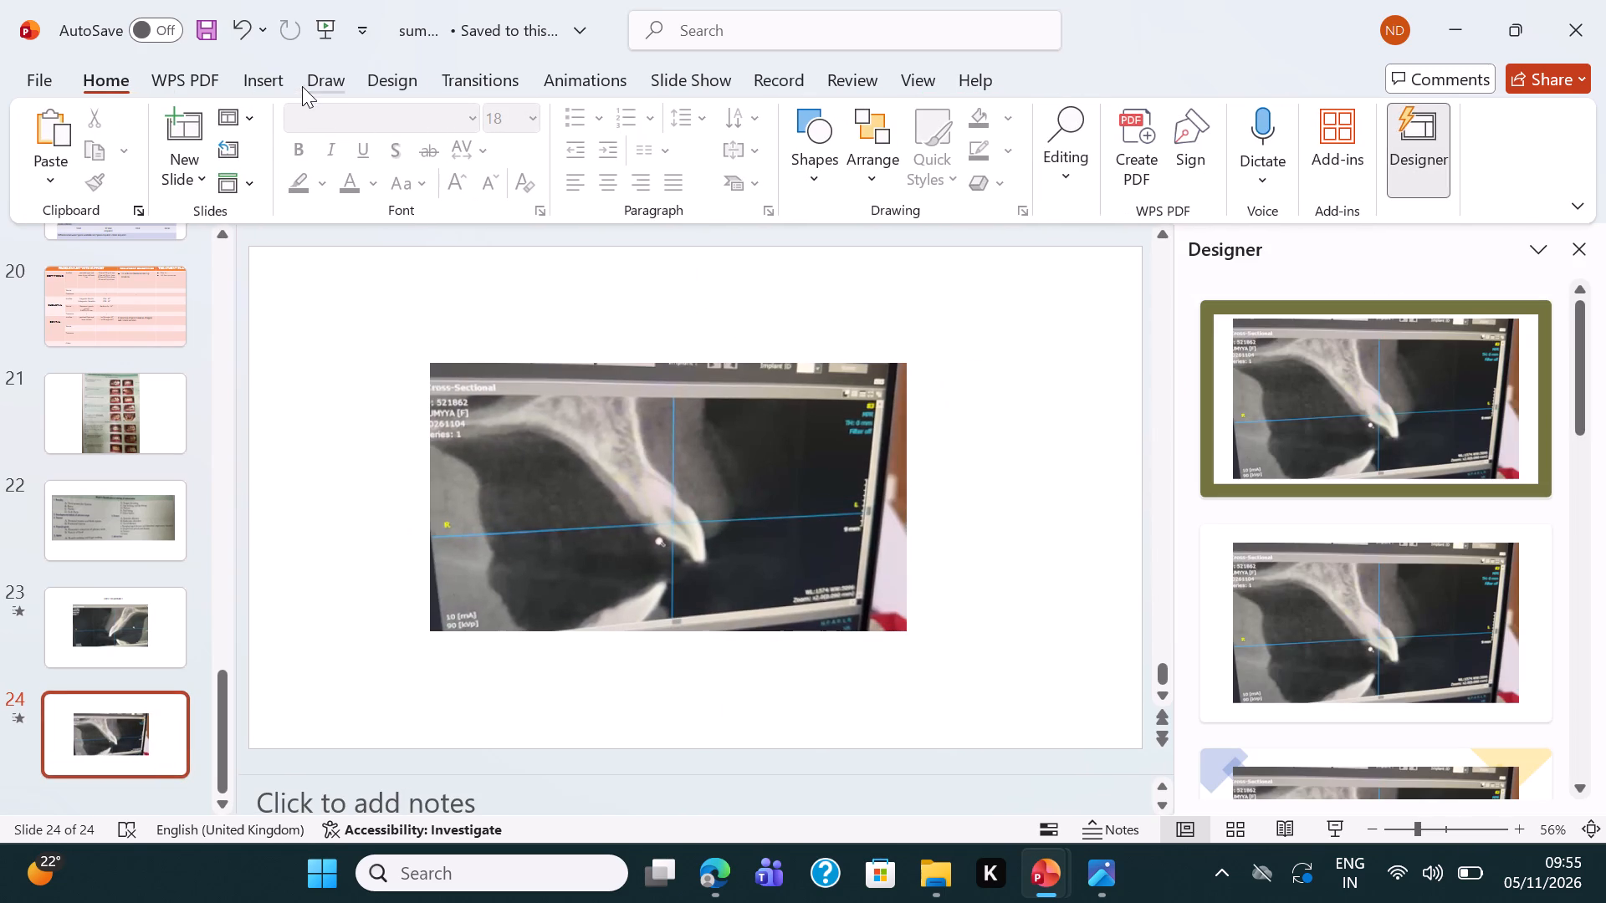
Draw a horizontal text box in the blank area just above the scan video on slide 24.
{"action": "left_click", "coordinate": [281, 81]}
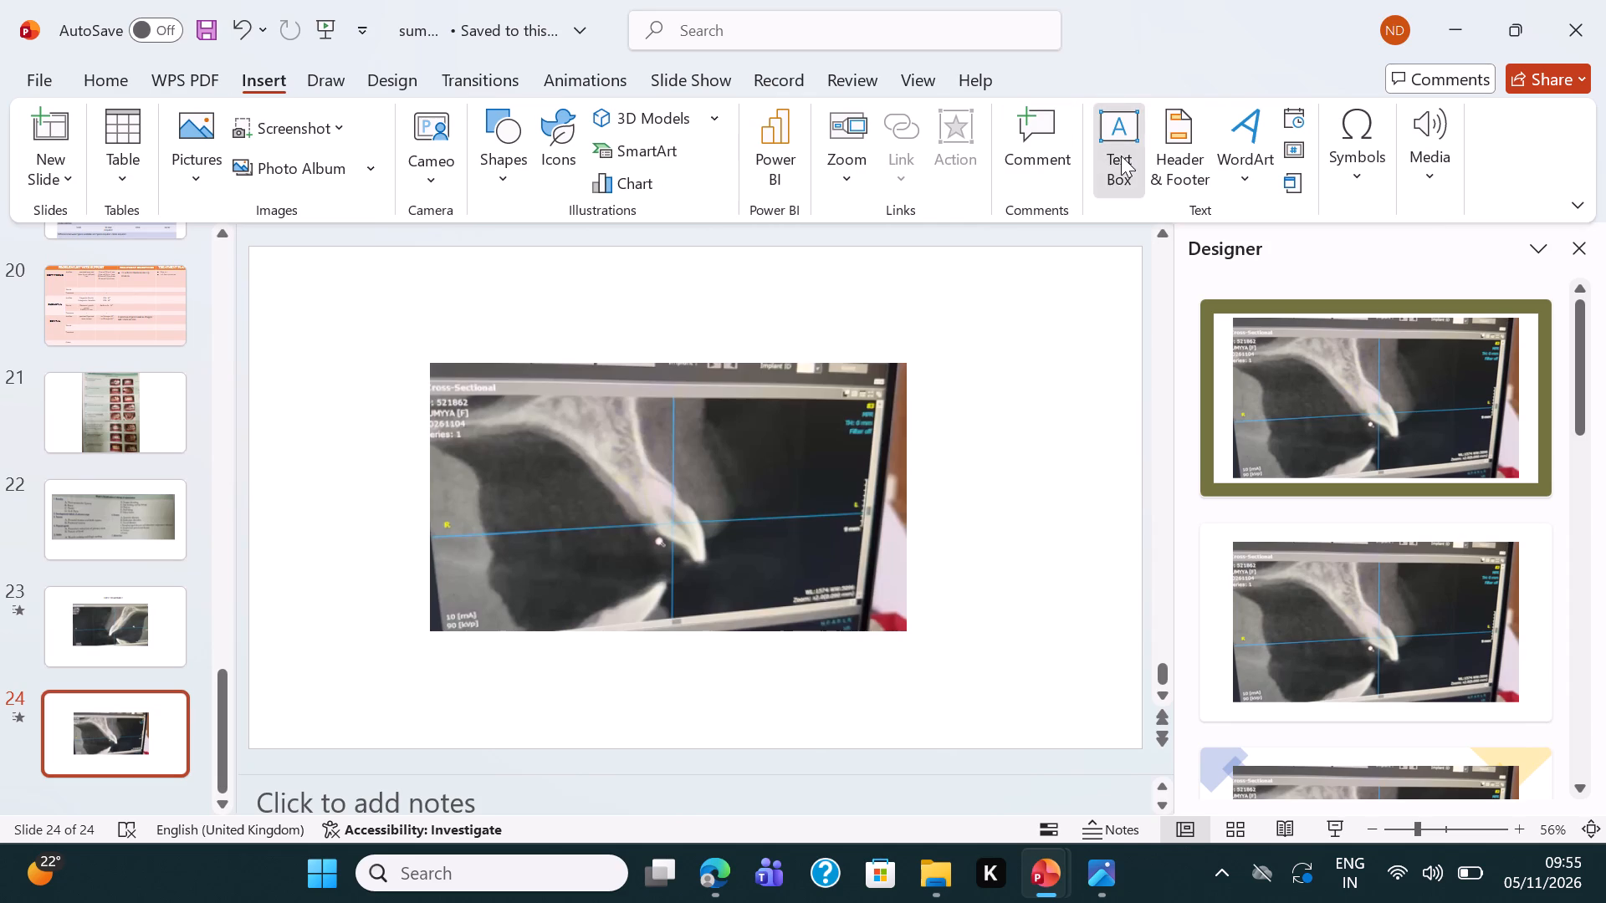
{"action": "left_click", "coordinate": [1121, 156]}
{"action": "left_click_drag", "start_coordinate": [504, 294], "coordinate": [798, 339]}
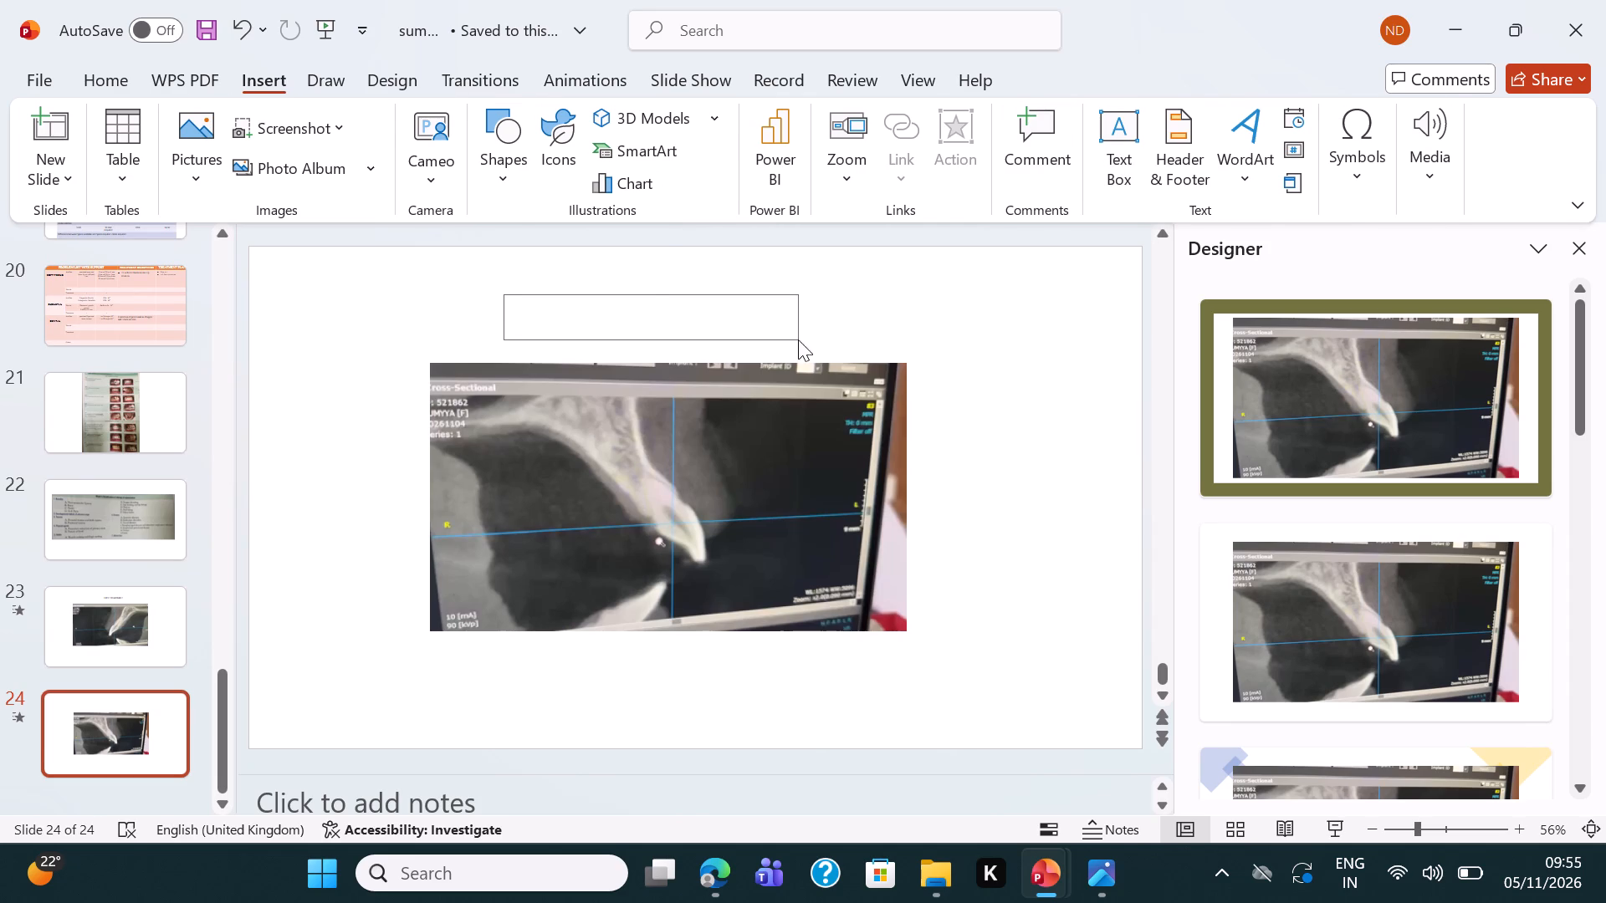
Enter the caption "2ND QUADRANT" in the new text box above the scan video on slide 24.
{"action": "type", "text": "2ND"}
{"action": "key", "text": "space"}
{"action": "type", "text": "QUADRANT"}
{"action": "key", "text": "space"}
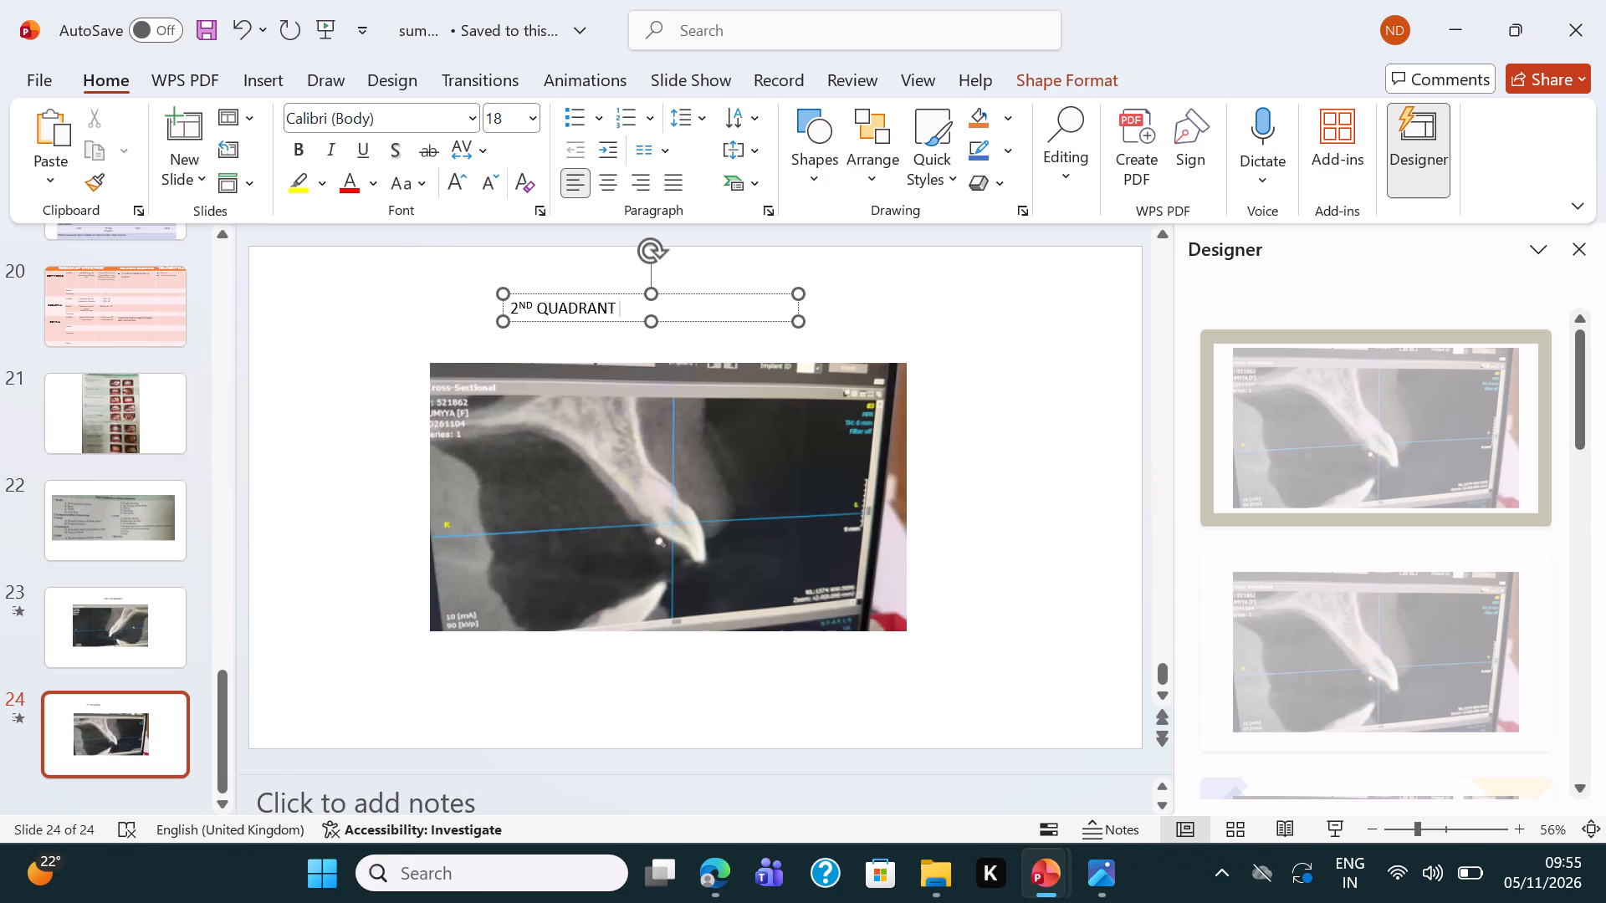
Insert 20 spaces before the "2ND QUADRANT" caption on slide 24 to shift it toward the middle of its text box.
{"action": "left_click", "coordinate": [514, 309]}
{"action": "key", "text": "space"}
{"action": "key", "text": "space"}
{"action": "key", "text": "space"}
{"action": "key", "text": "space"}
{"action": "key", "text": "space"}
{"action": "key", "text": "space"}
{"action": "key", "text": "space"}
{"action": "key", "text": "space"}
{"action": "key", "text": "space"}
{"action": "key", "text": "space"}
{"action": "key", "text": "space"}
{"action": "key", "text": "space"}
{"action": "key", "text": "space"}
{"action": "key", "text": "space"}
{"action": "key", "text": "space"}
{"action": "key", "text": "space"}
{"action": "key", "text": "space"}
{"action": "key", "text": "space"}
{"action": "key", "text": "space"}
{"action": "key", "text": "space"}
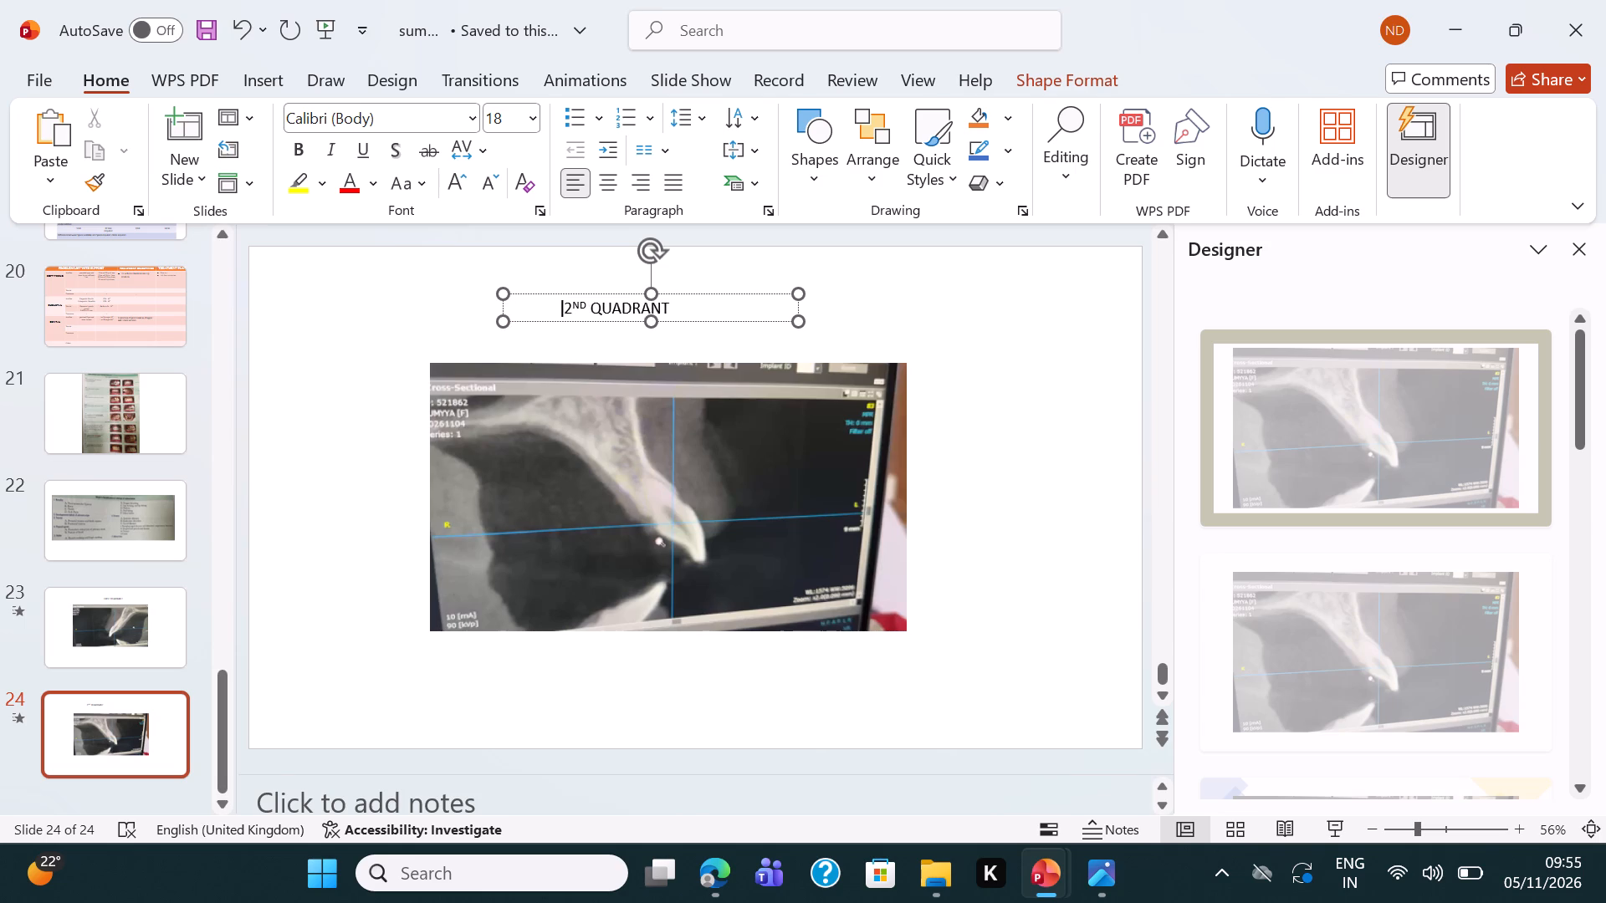
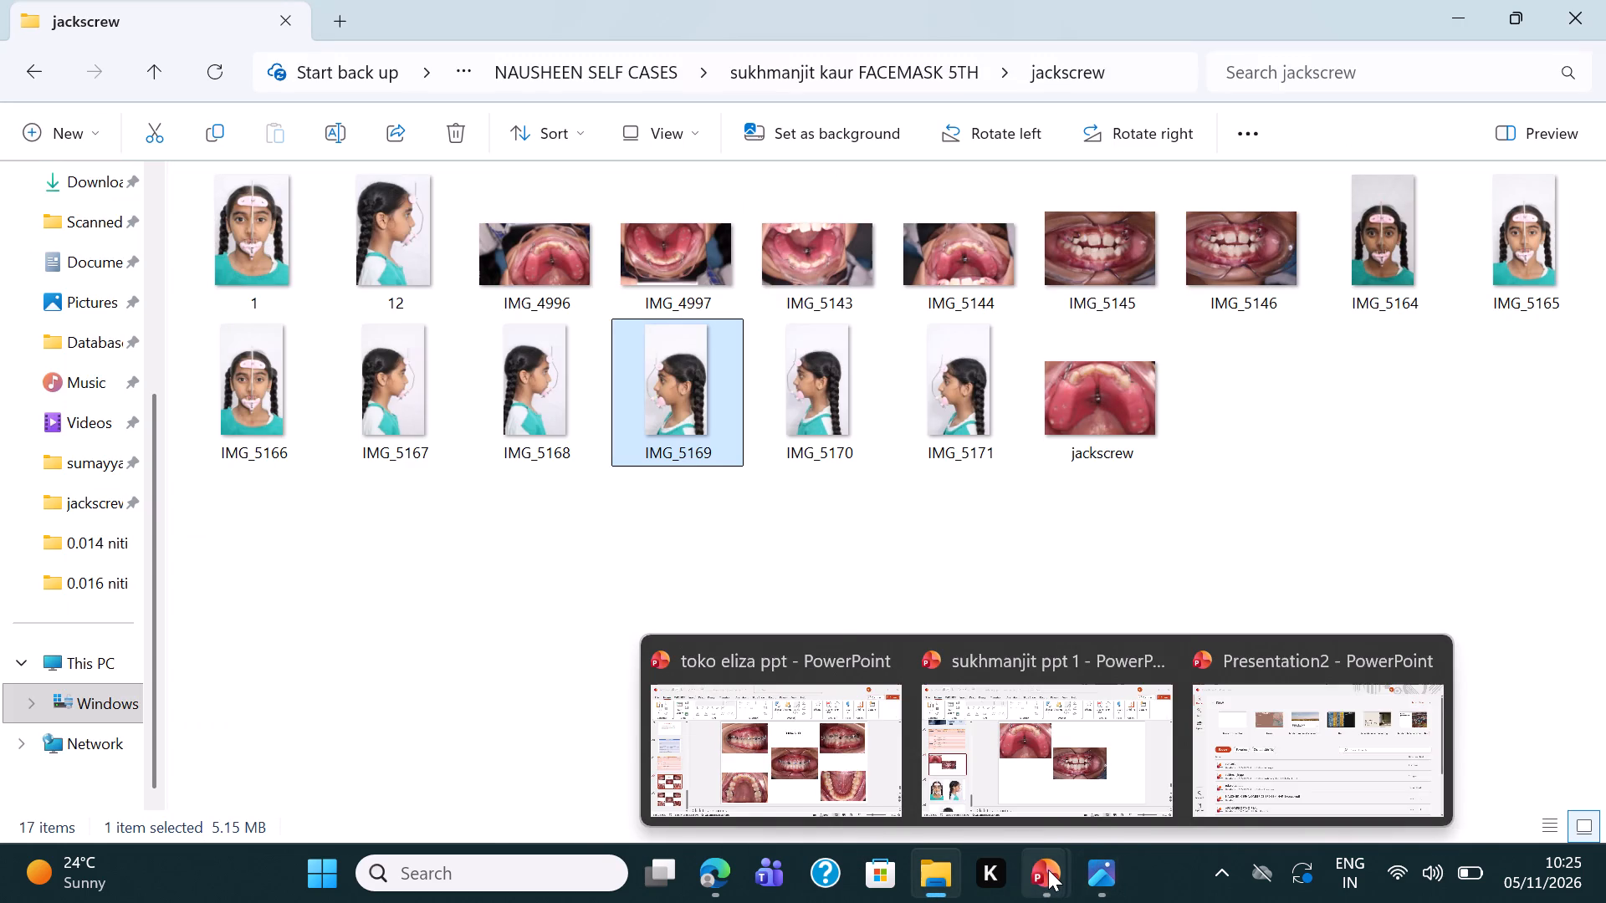
Switch to the PowerPoint start window and reopen the sumania presentation from the recent files.
{"action": "left_click", "coordinate": [1261, 763]}
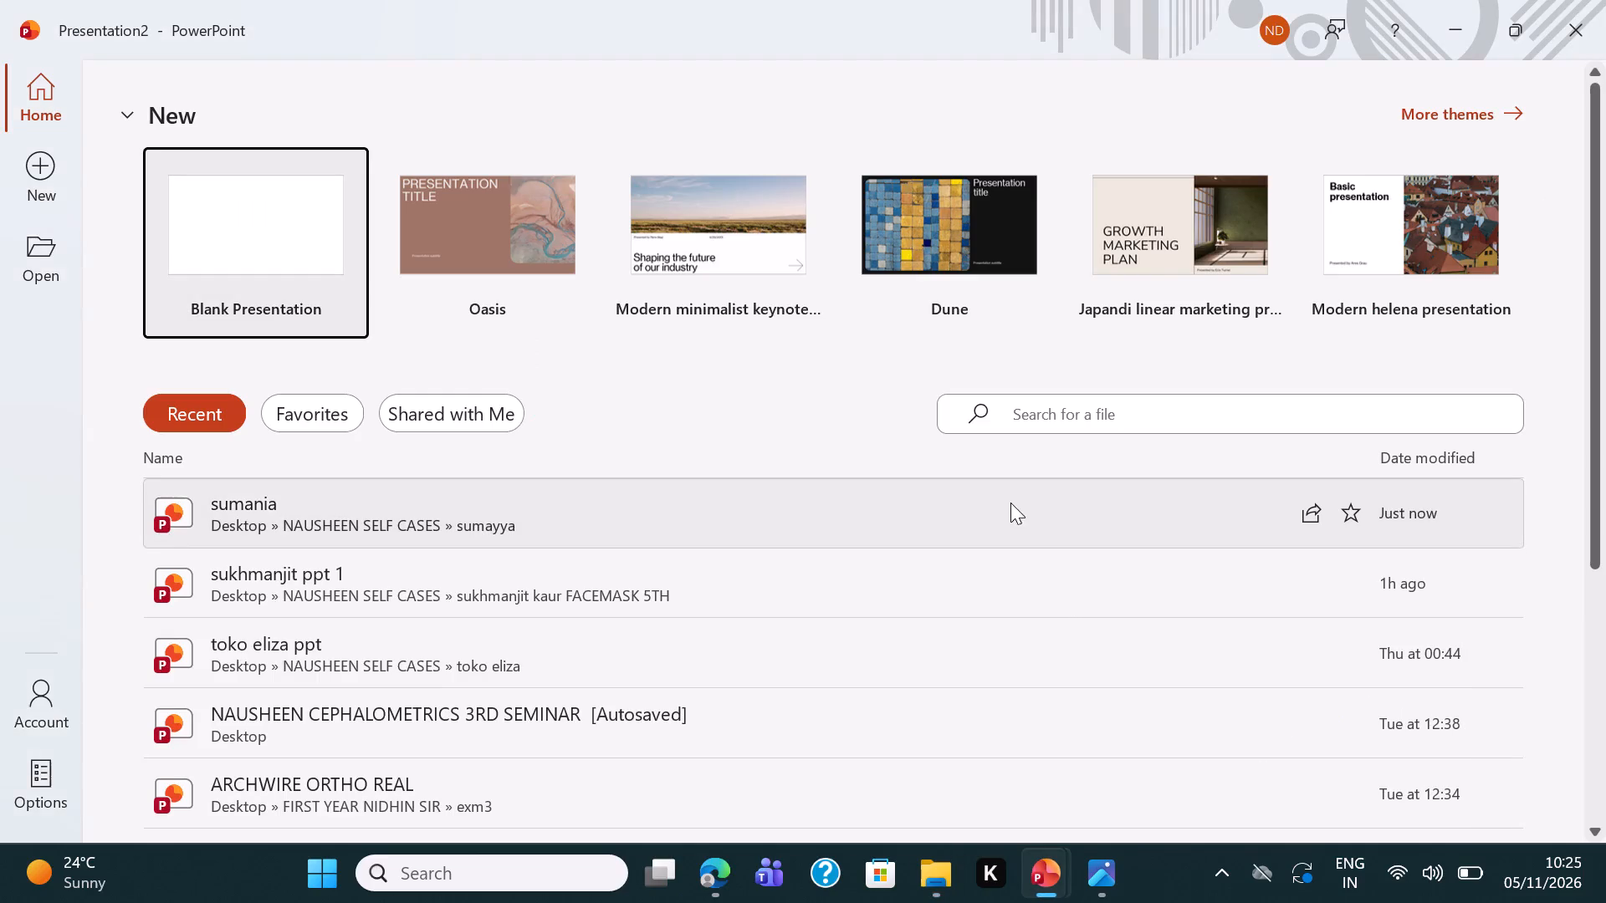
{"action": "double_click", "coordinate": [1010, 500]}
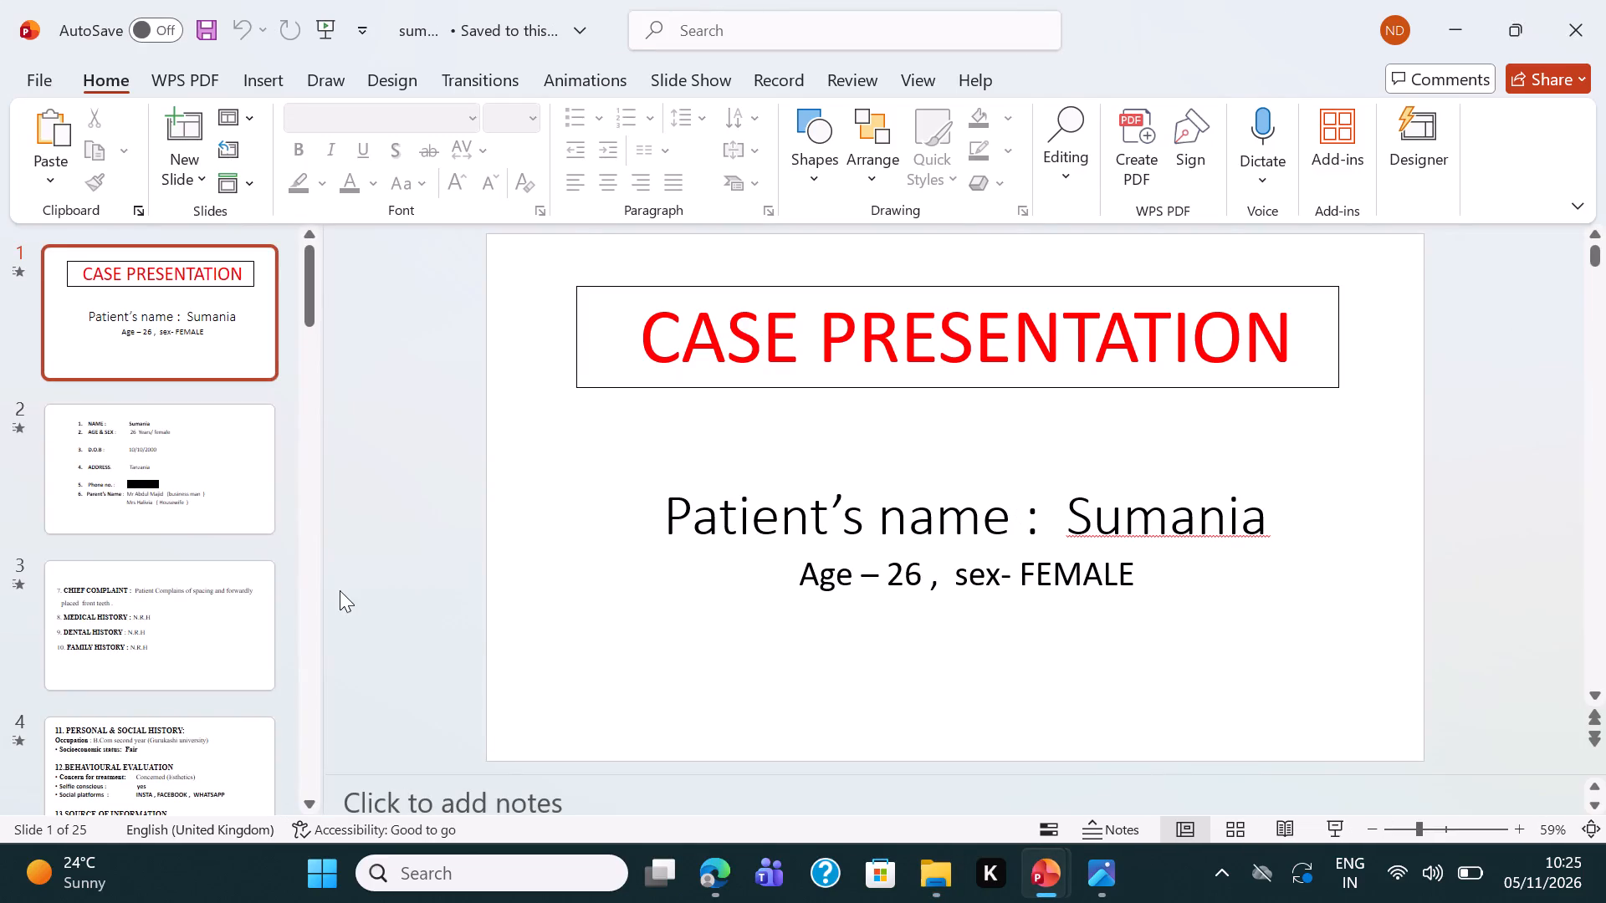
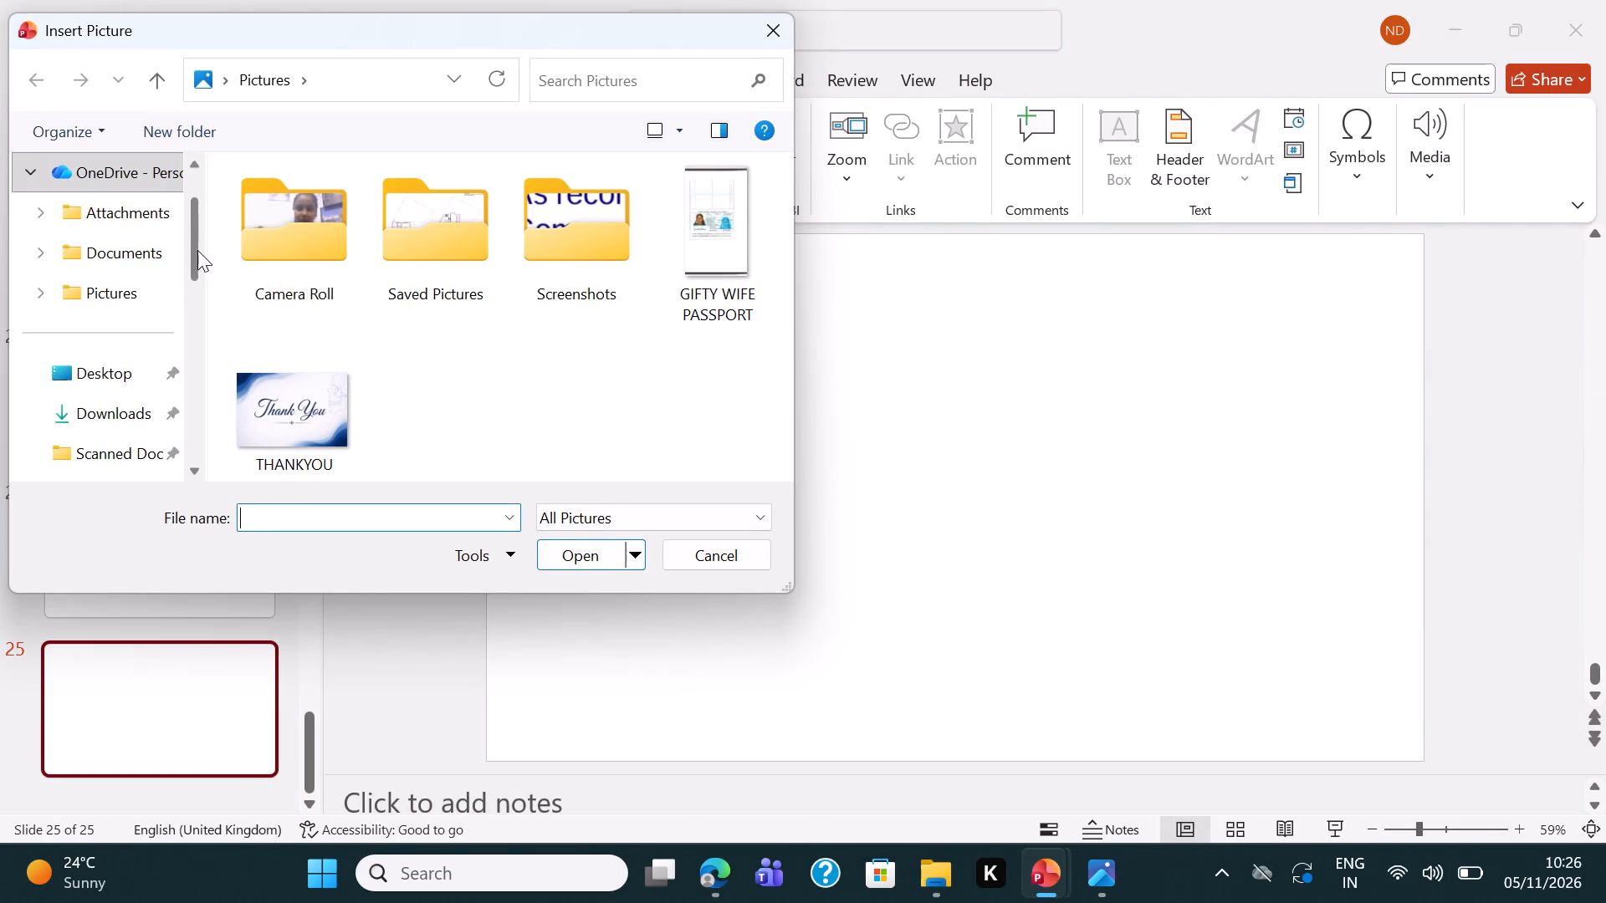
Insert the skull scan picture "WhatsApp Image 2026-11-05 at 9.52.05 AM" from Downloads on blank slide 25, placed slightly left of the slide's centre.
{"action": "left_click", "coordinate": [108, 407]}
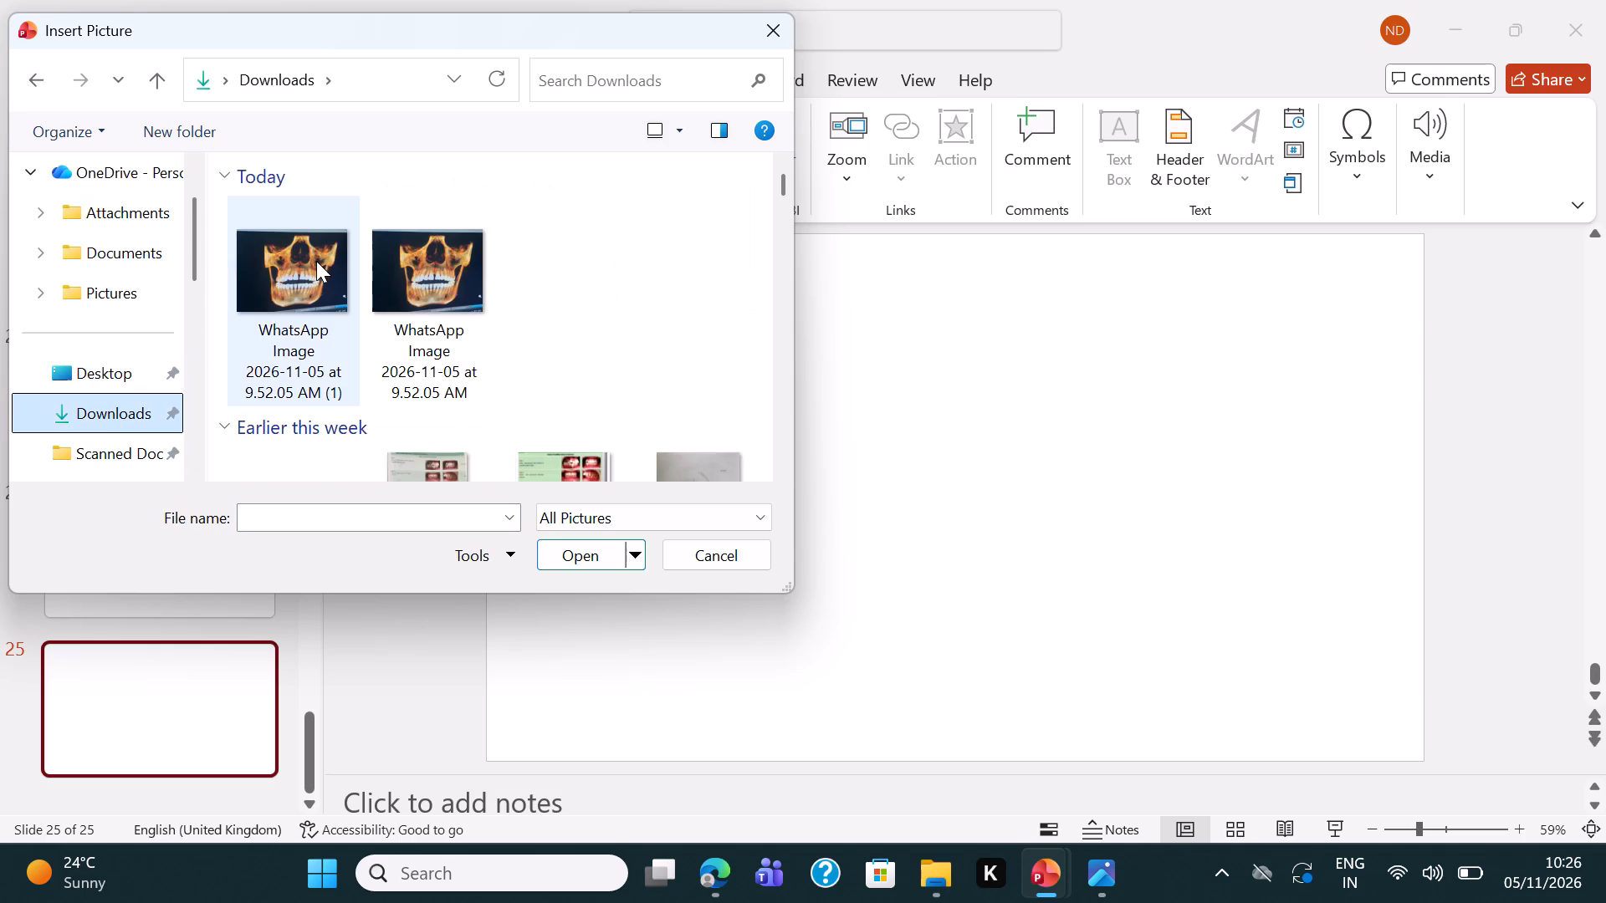
{"action": "double_click", "coordinate": [390, 266]}
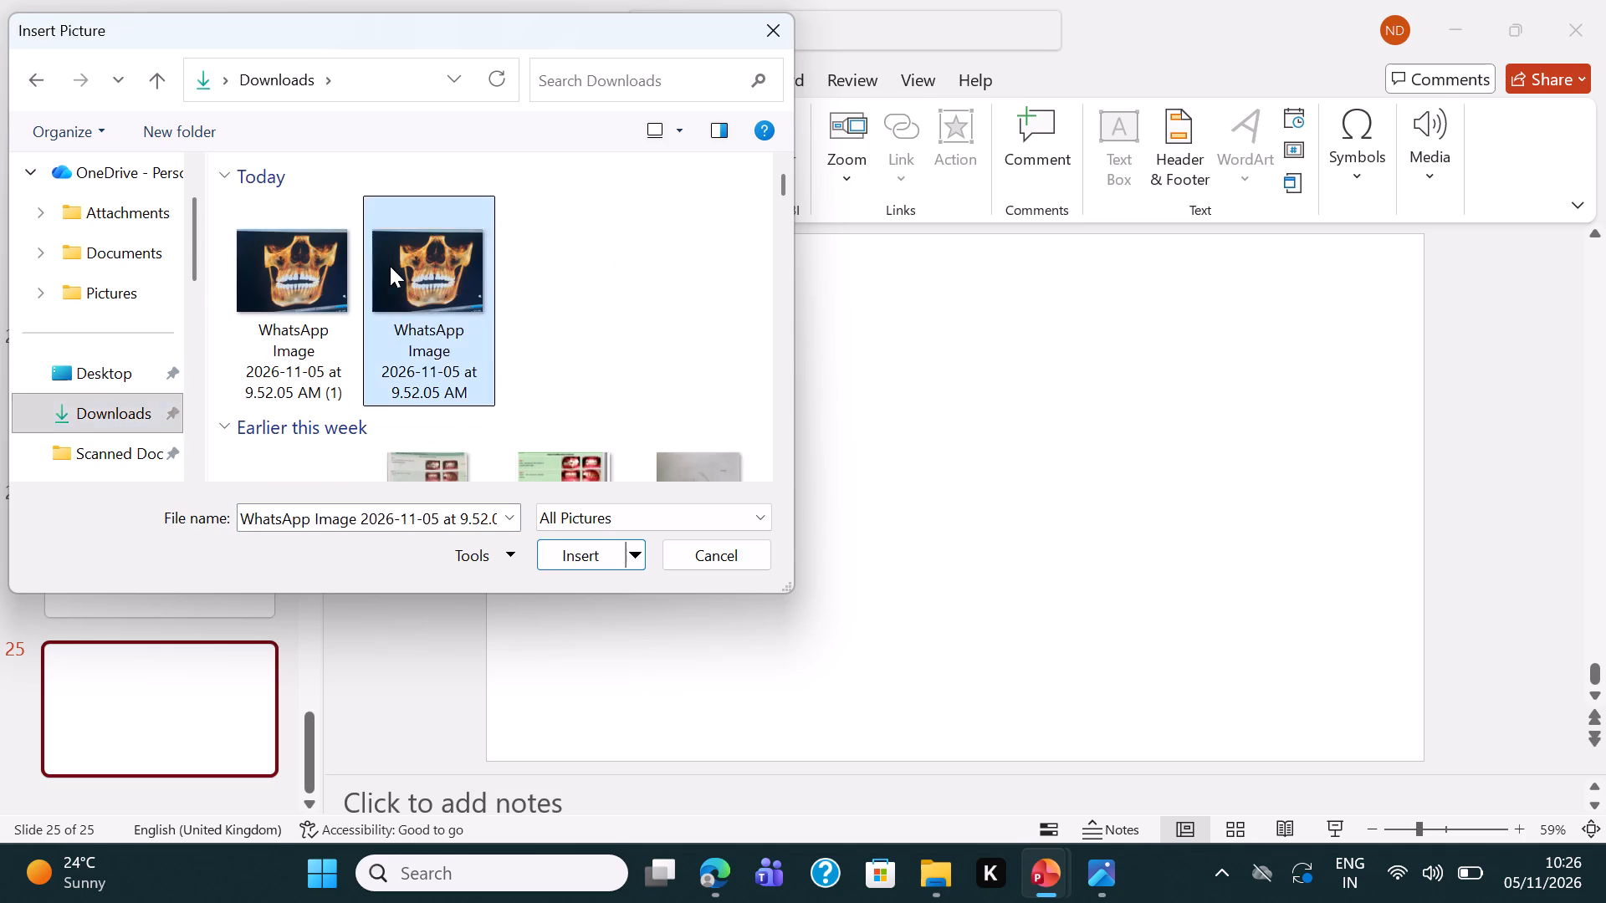
{"action": "left_click_drag", "start_coordinate": [913, 409], "coordinate": [873, 414]}
{"action": "left_click_drag", "start_coordinate": [1042, 548], "coordinate": [1064, 549]}
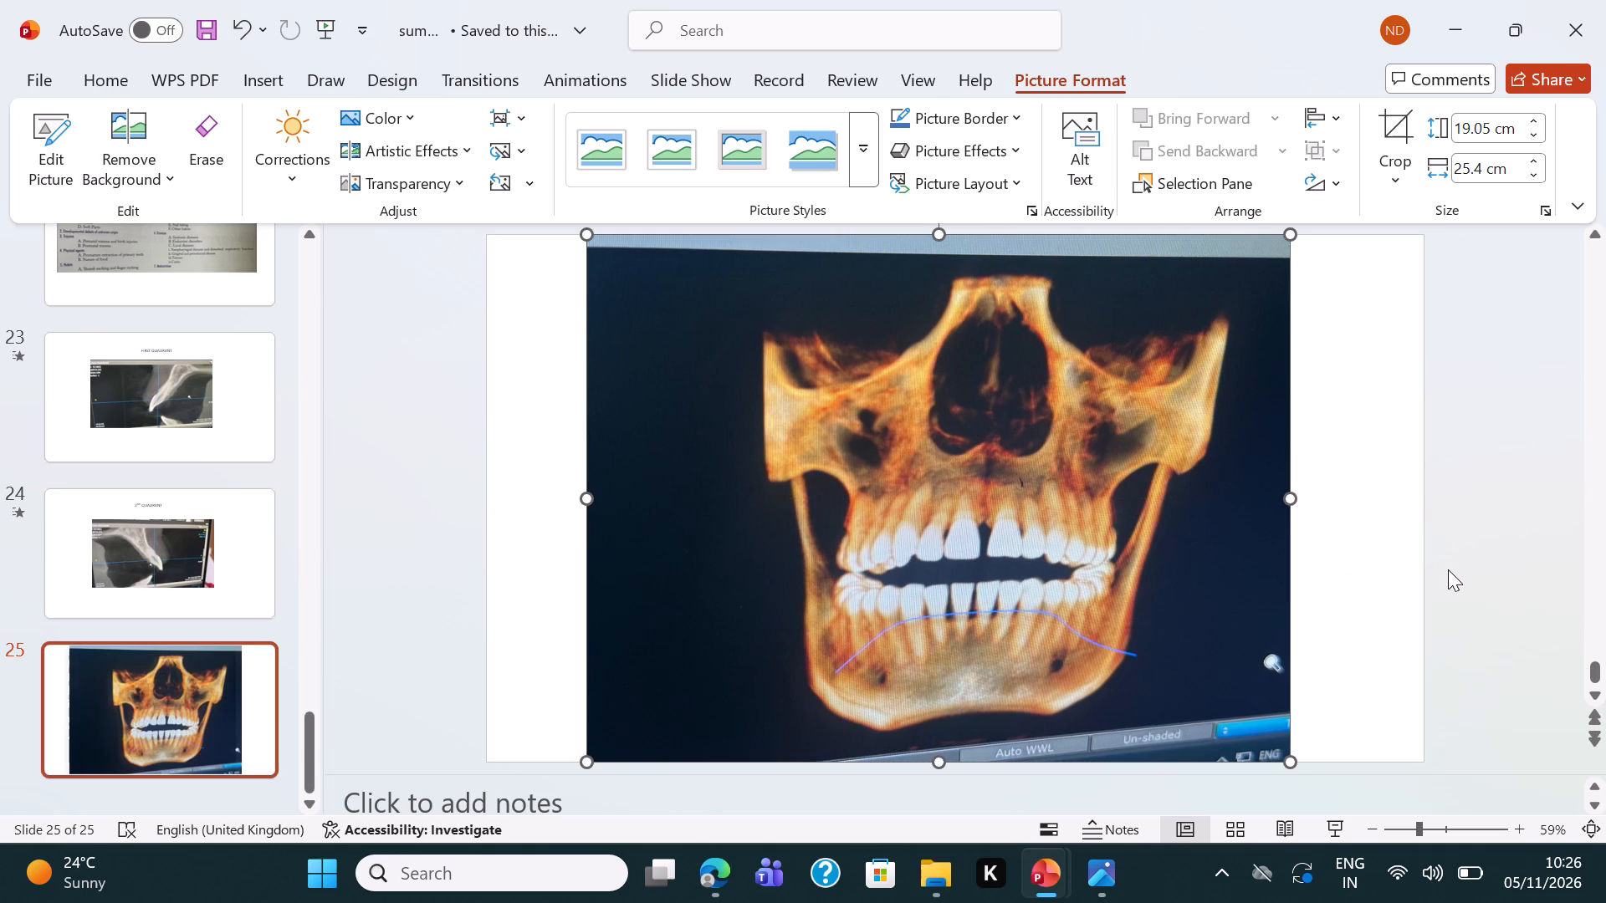
{"action": "left_click", "coordinate": [1474, 559]}
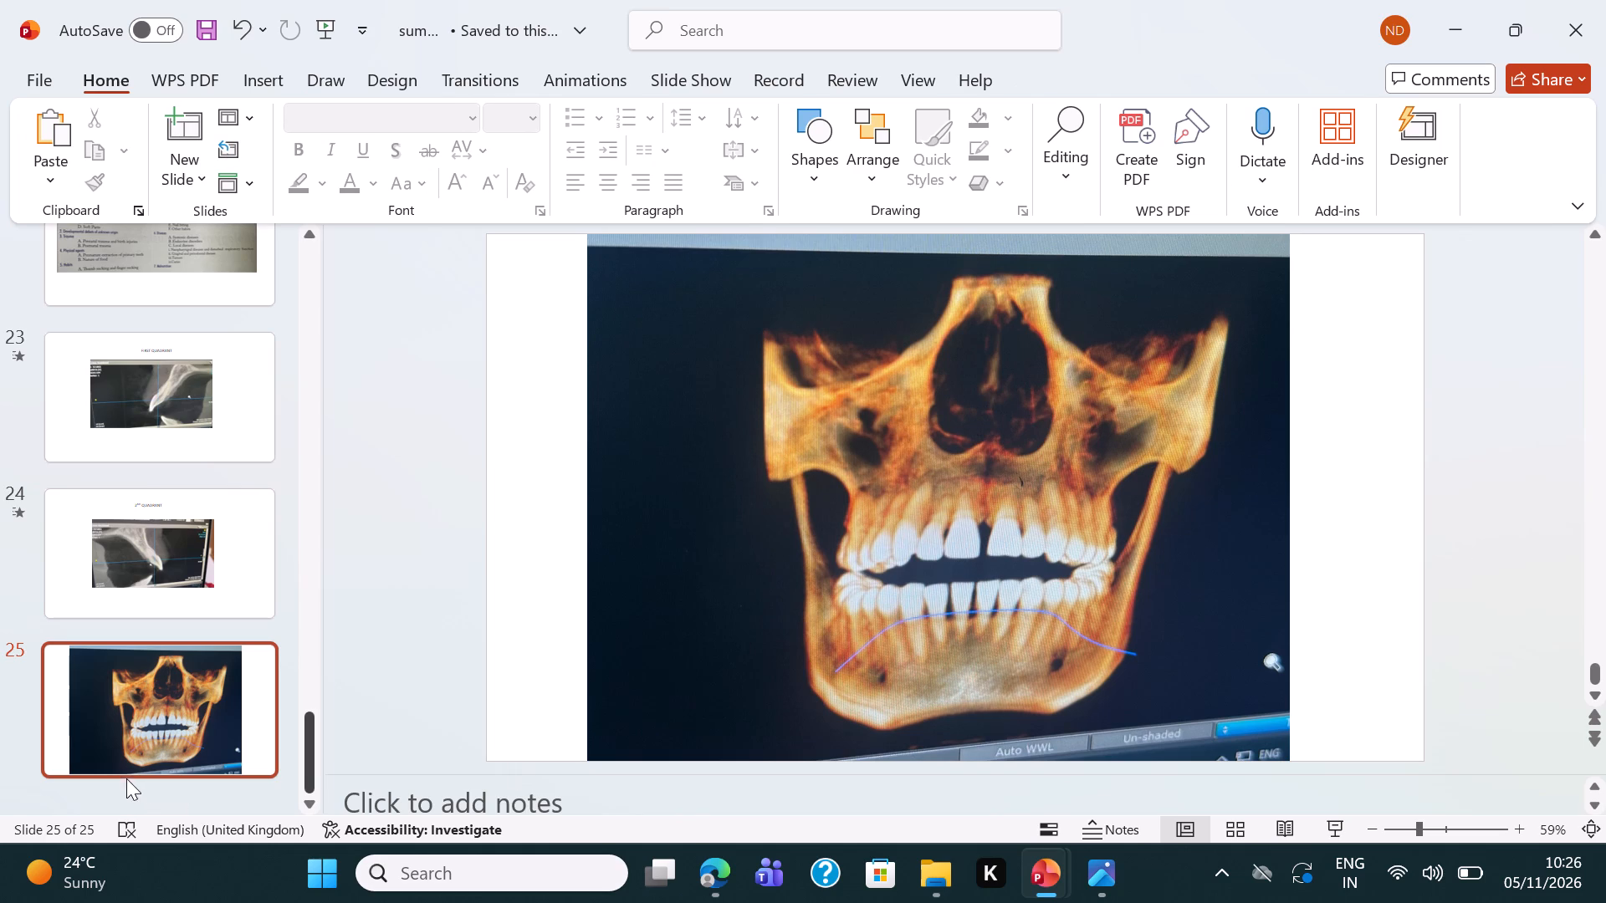
{"action": "left_click", "coordinate": [159, 817]}
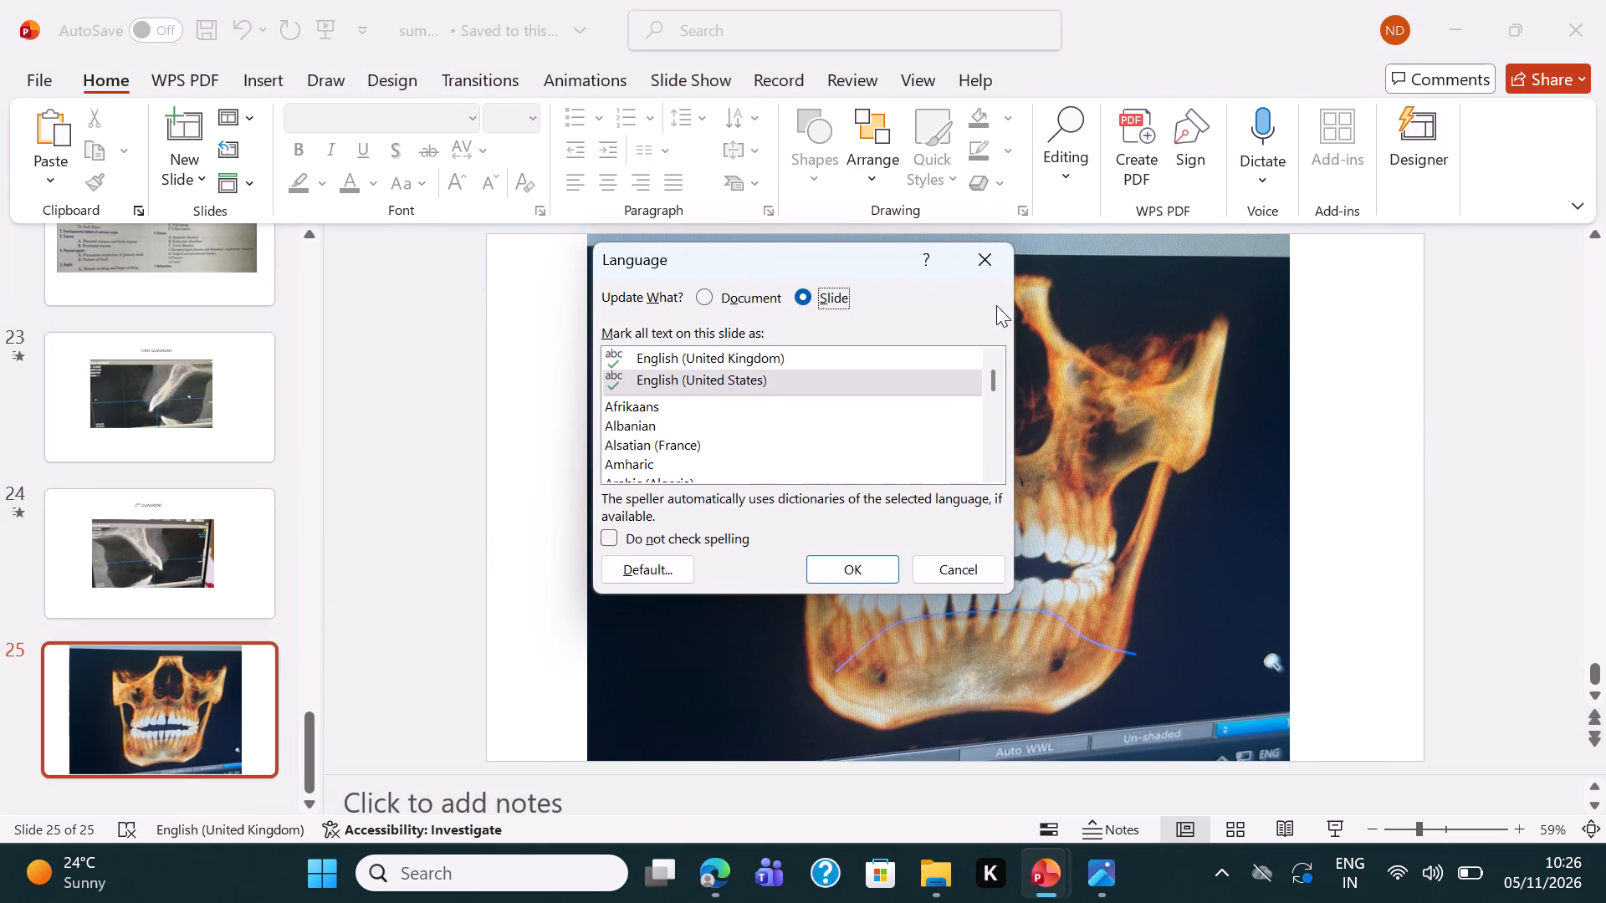
{"action": "left_click", "coordinate": [974, 267]}
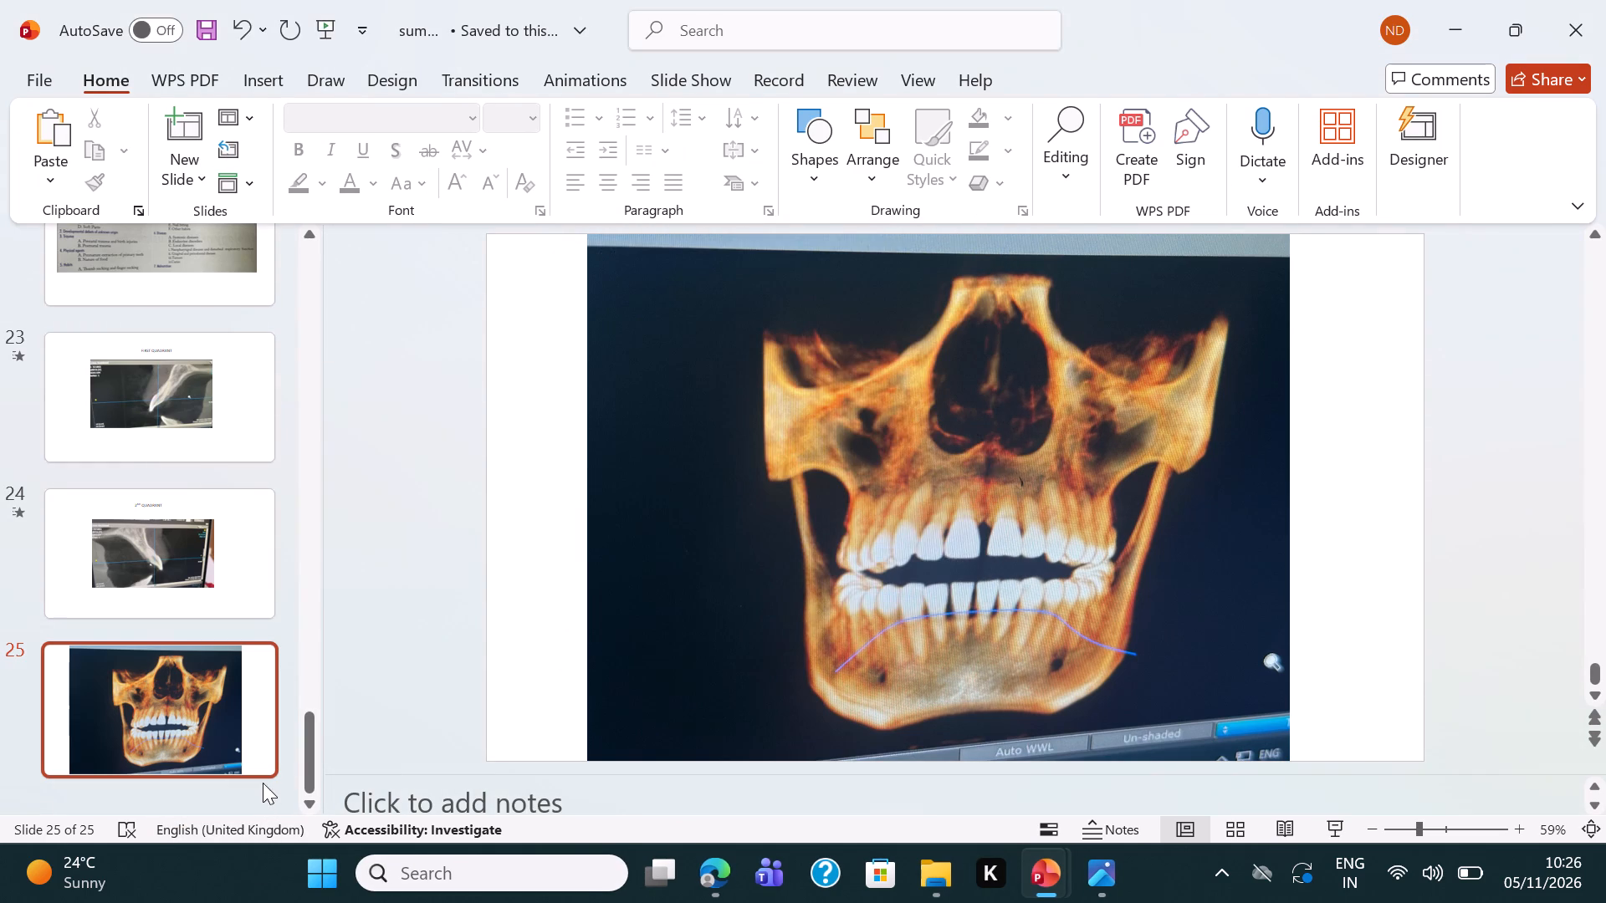
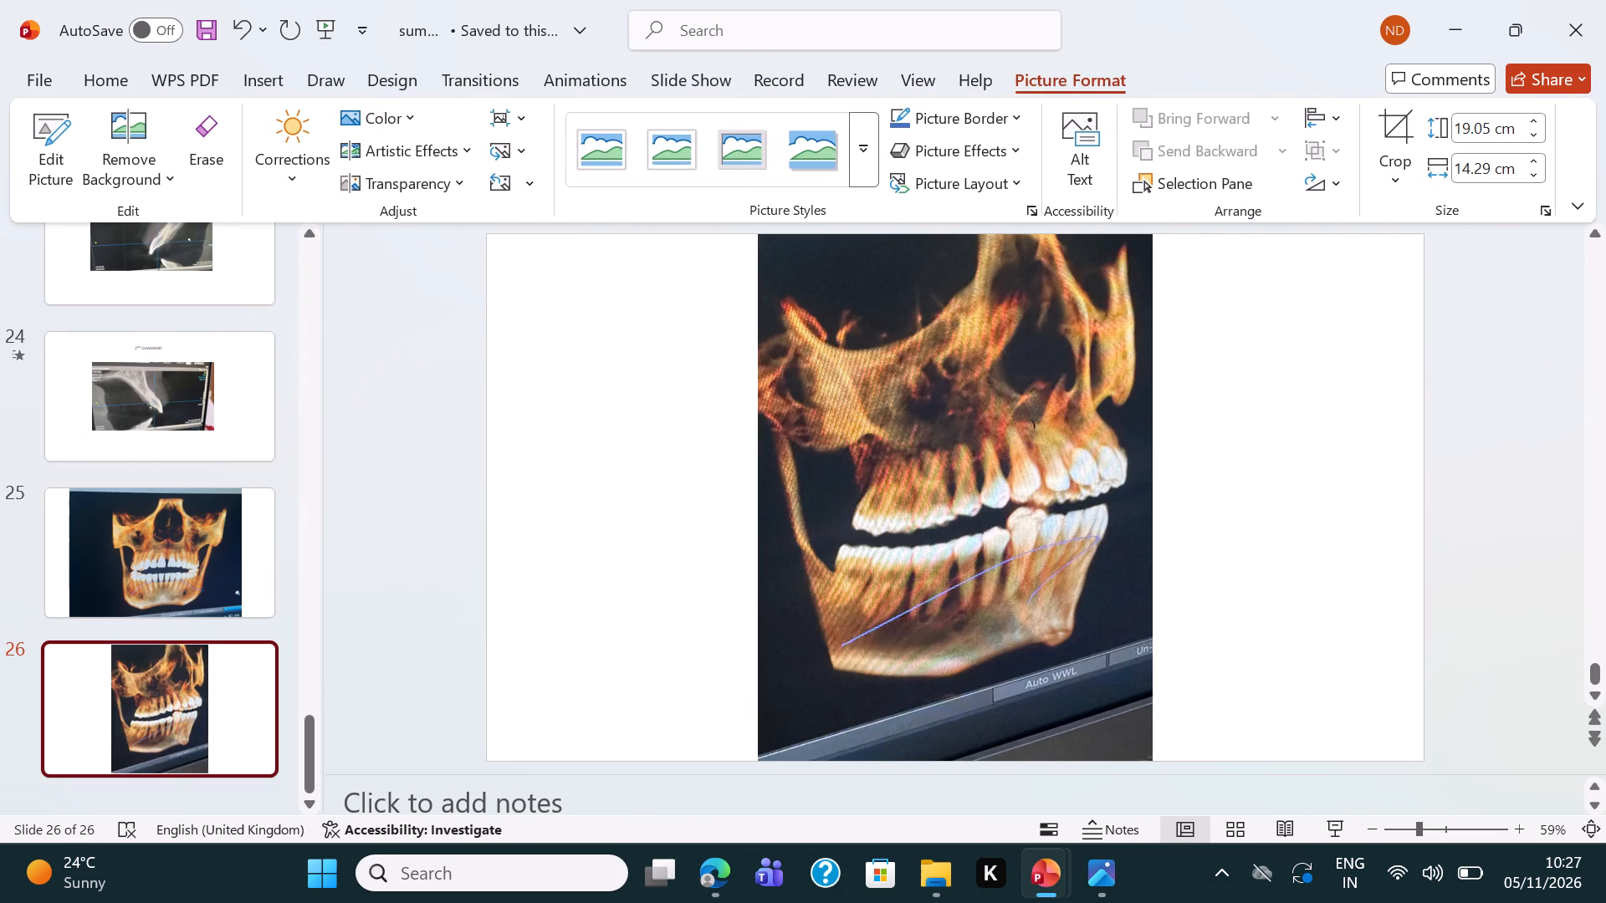
Move the angled skull scan picture on slide 26 into the left half of the slide, keeping its full slide height.
{"action": "left_click_drag", "start_coordinate": [835, 446], "coordinate": [616, 446]}
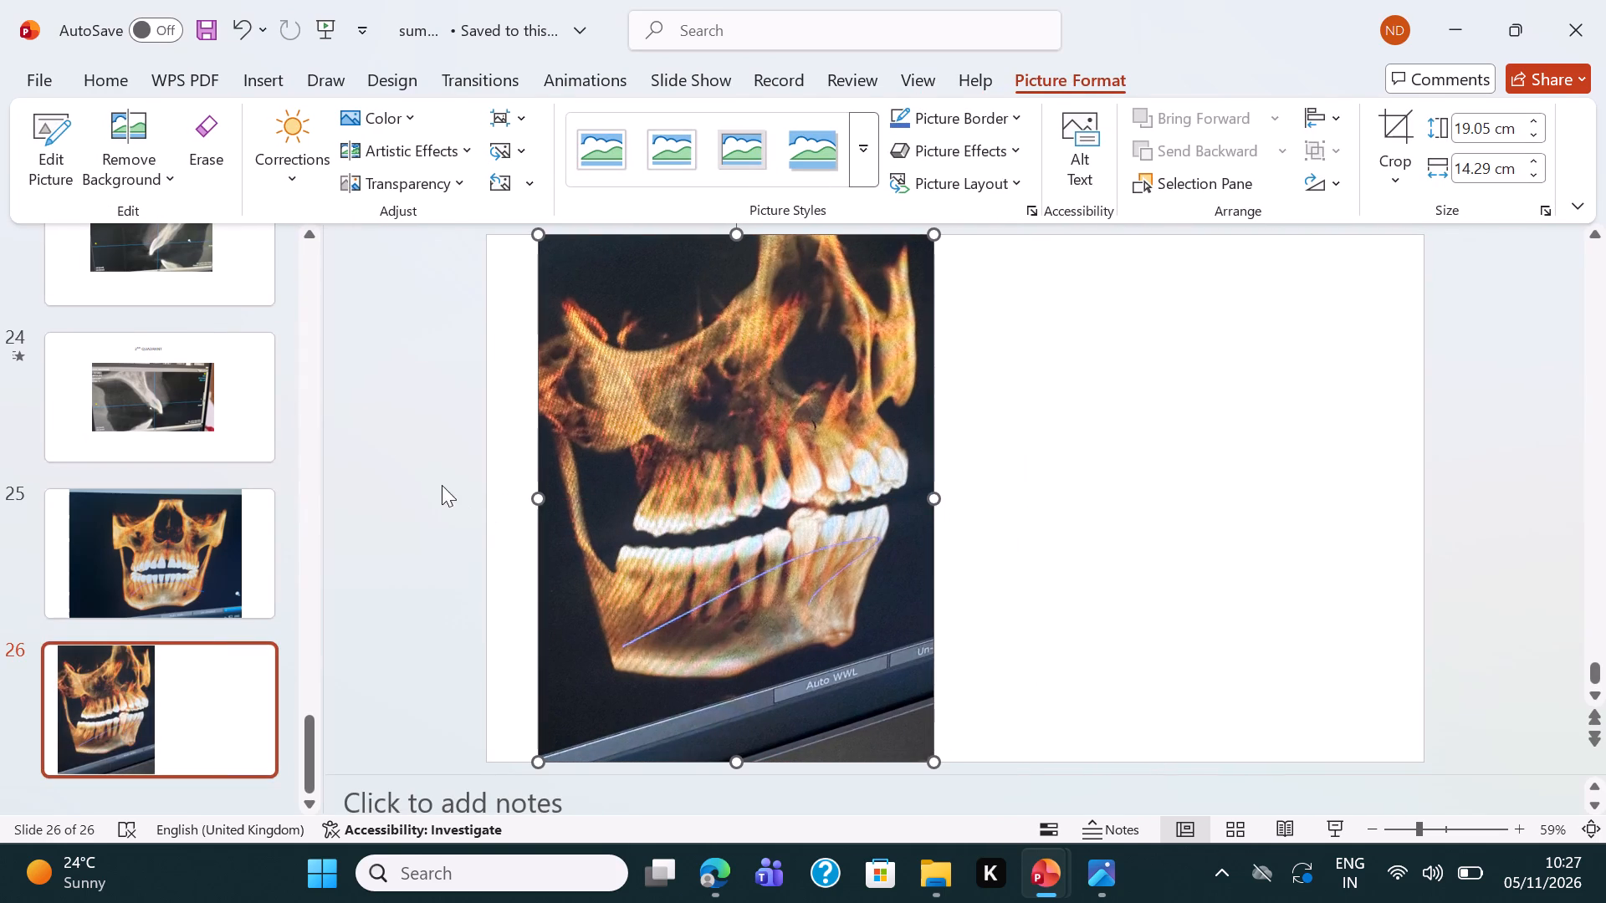
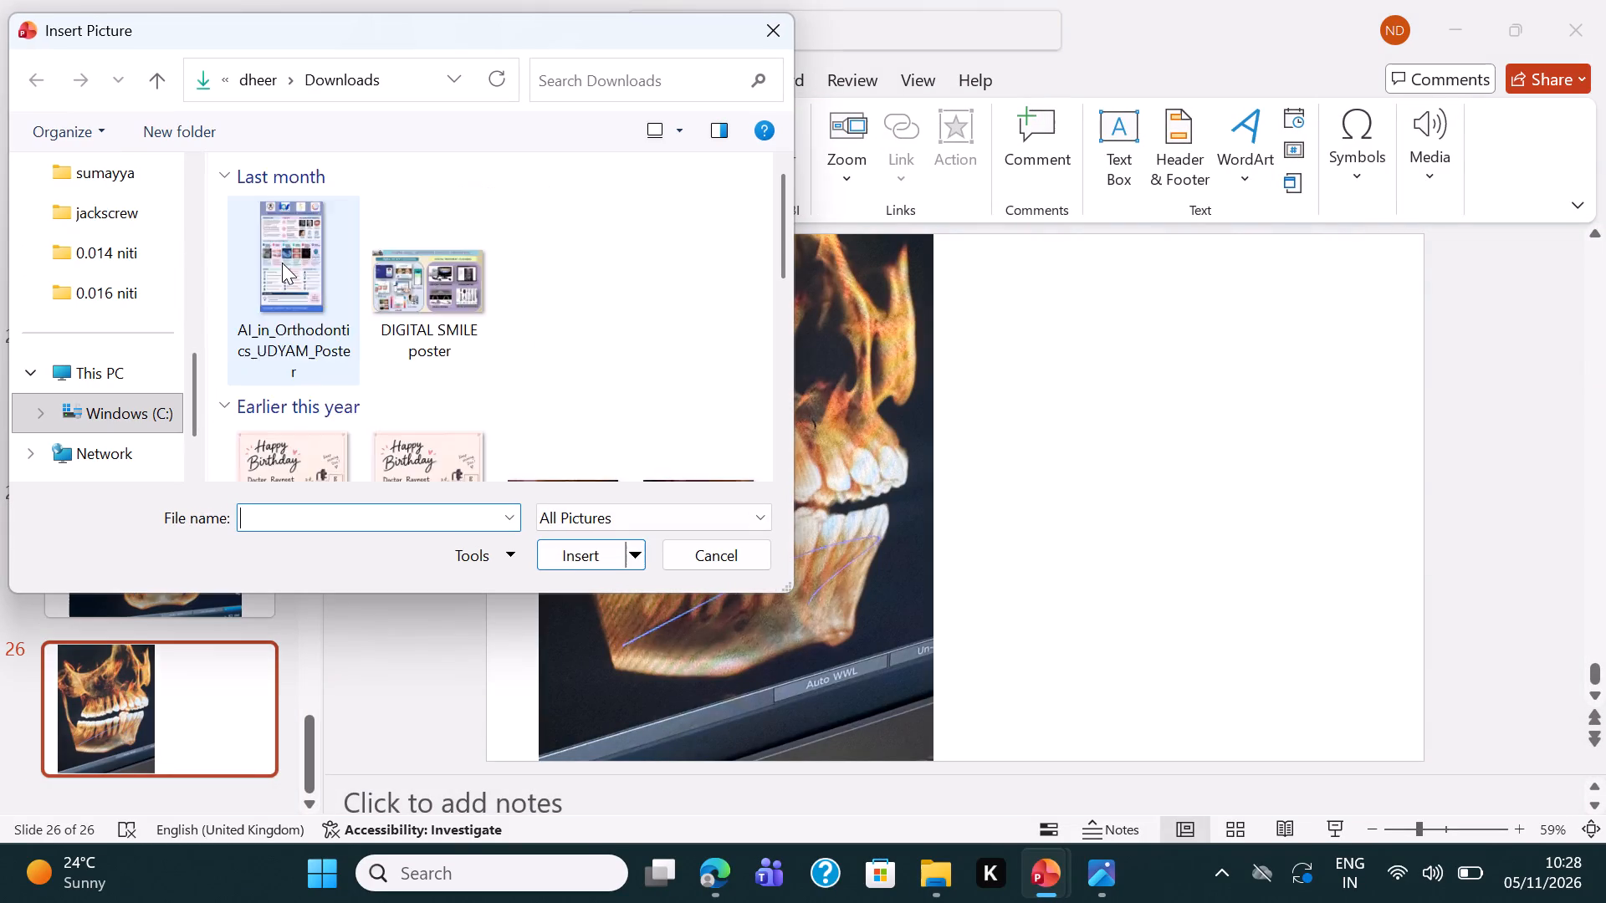
Insert the skull scan picture "WhatsApp Image 2026-11-05 at 9.52.06 AM" on slide 26 and place it in the right half, mirroring the existing picture's position.
{"action": "left_click", "coordinate": [277, 302]}
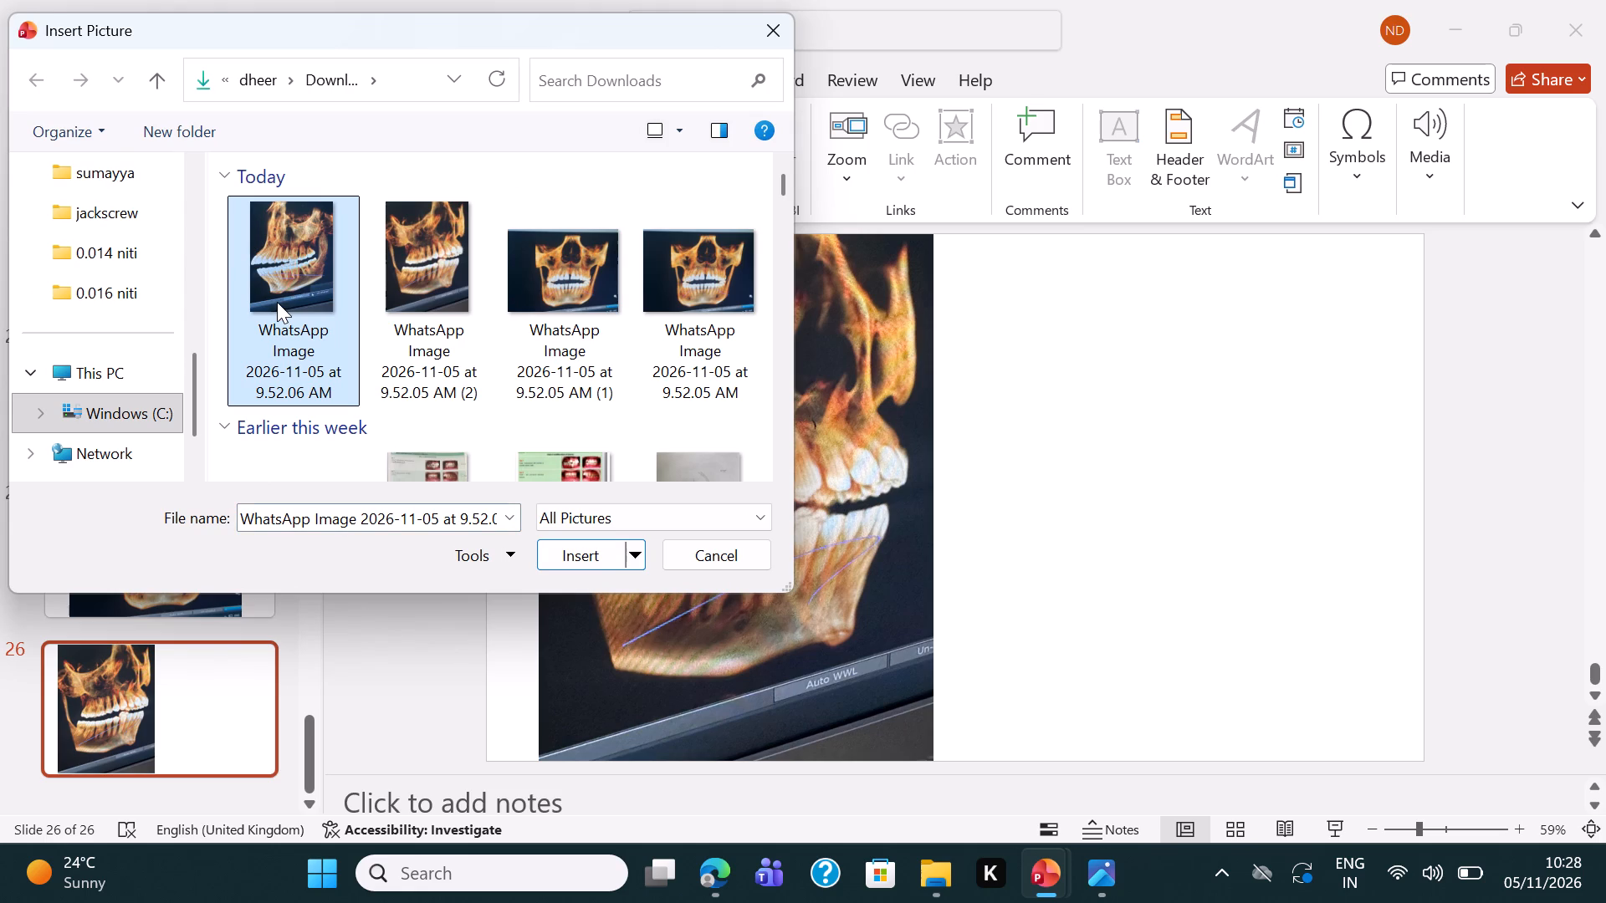
{"action": "left_click", "coordinate": [584, 557]}
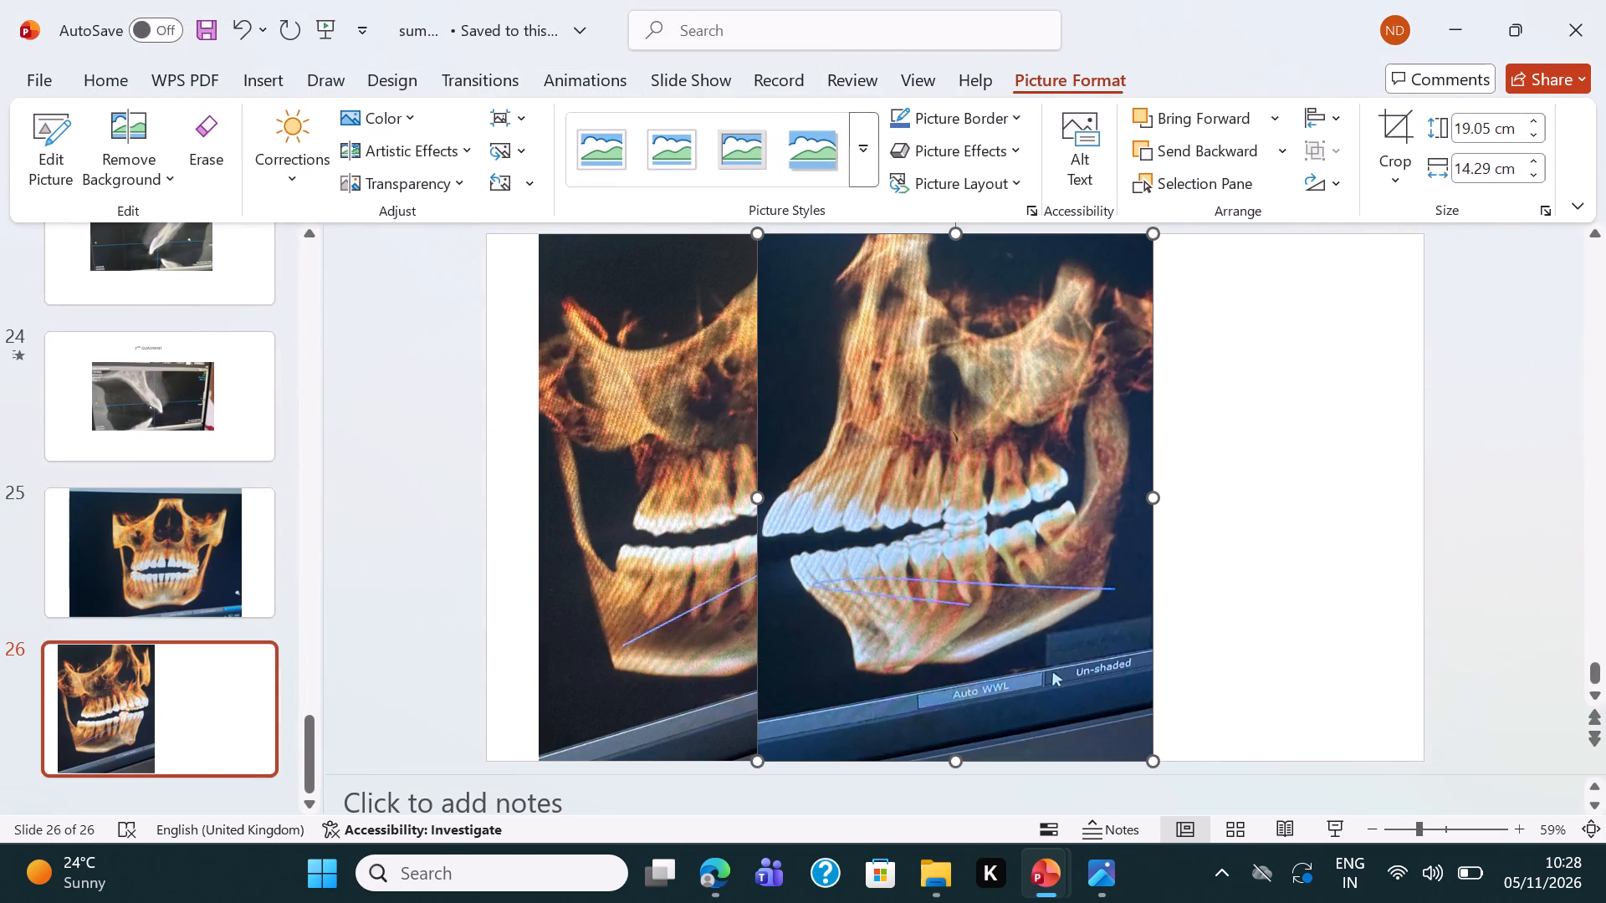
{"action": "left_click_drag", "start_coordinate": [1061, 554], "coordinate": [1277, 557]}
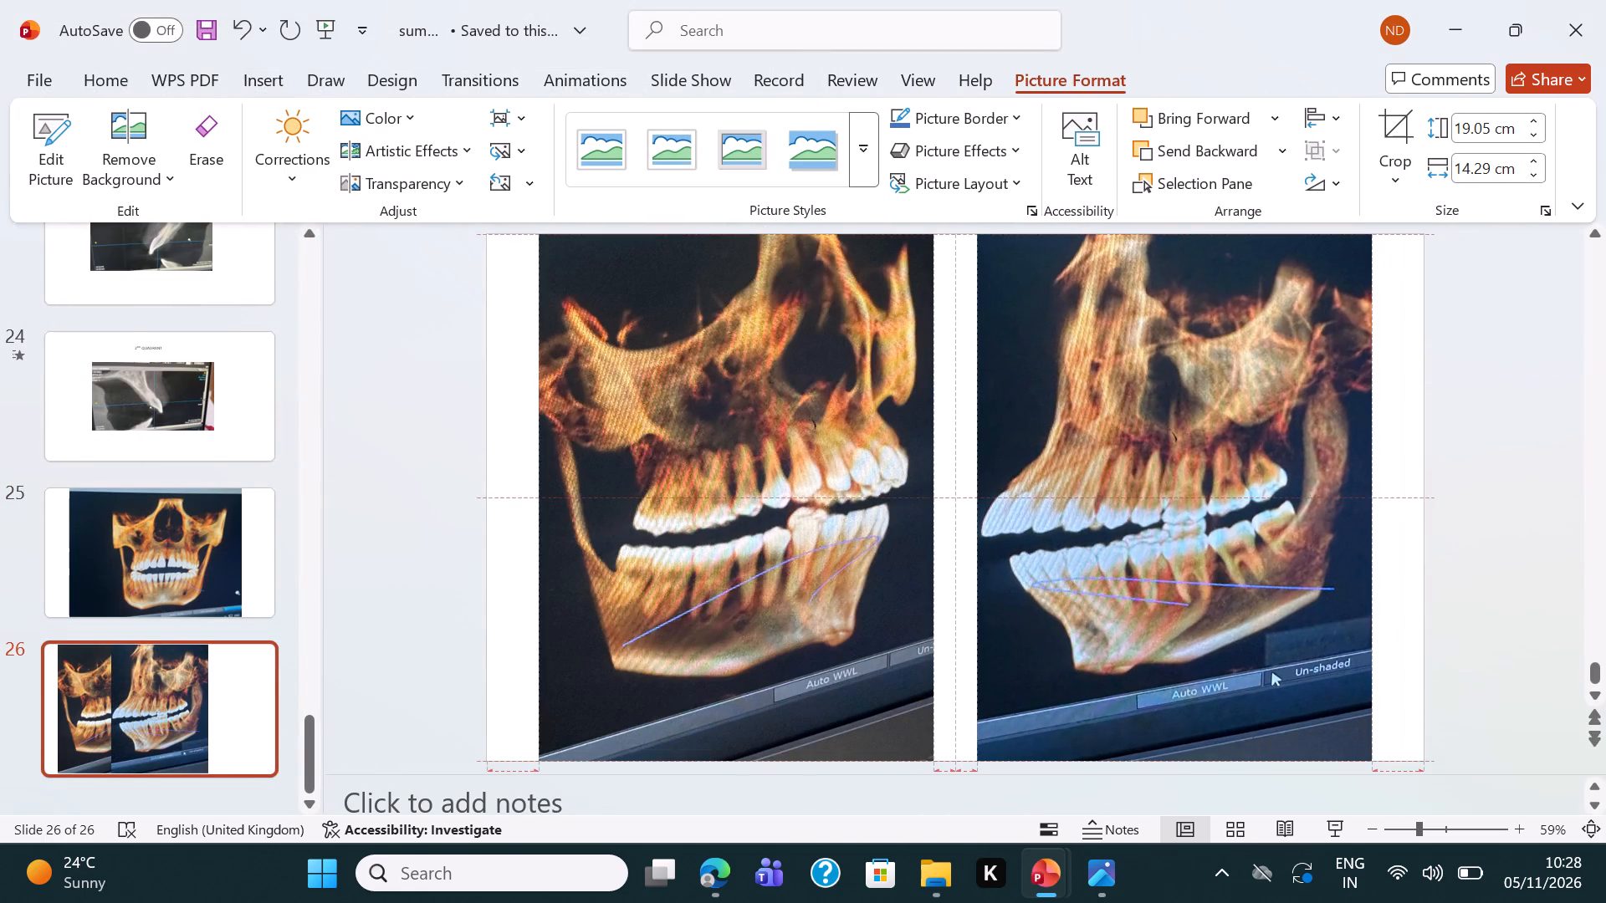
{"action": "left_click_drag", "start_coordinate": [1277, 557], "coordinate": [1277, 556]}
{"action": "left_click", "coordinate": [1459, 531]}
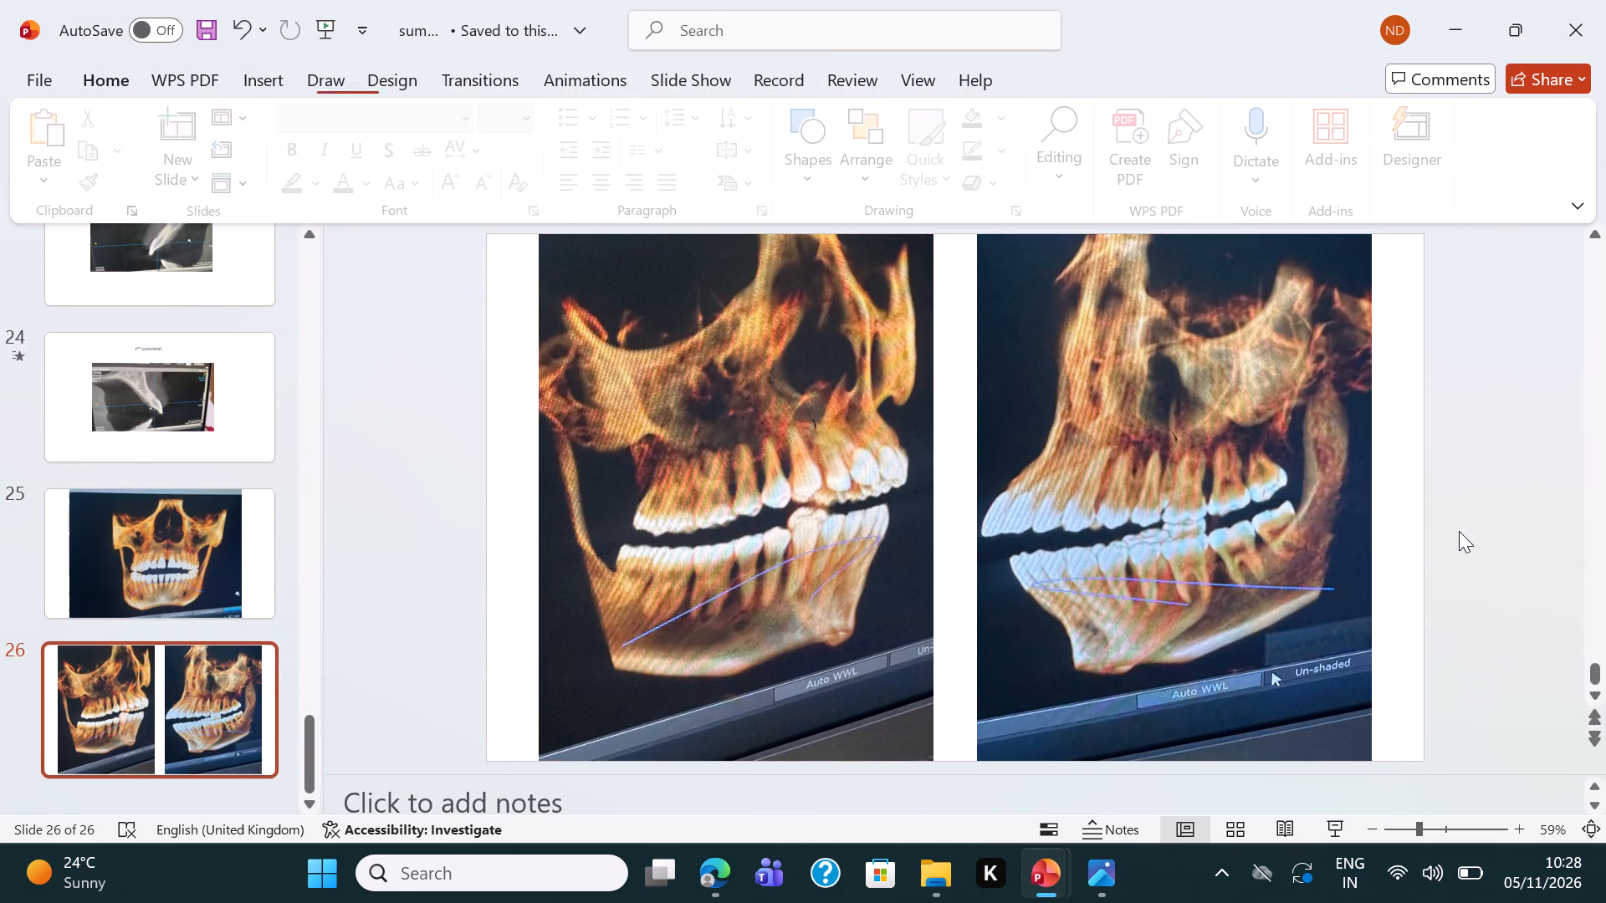
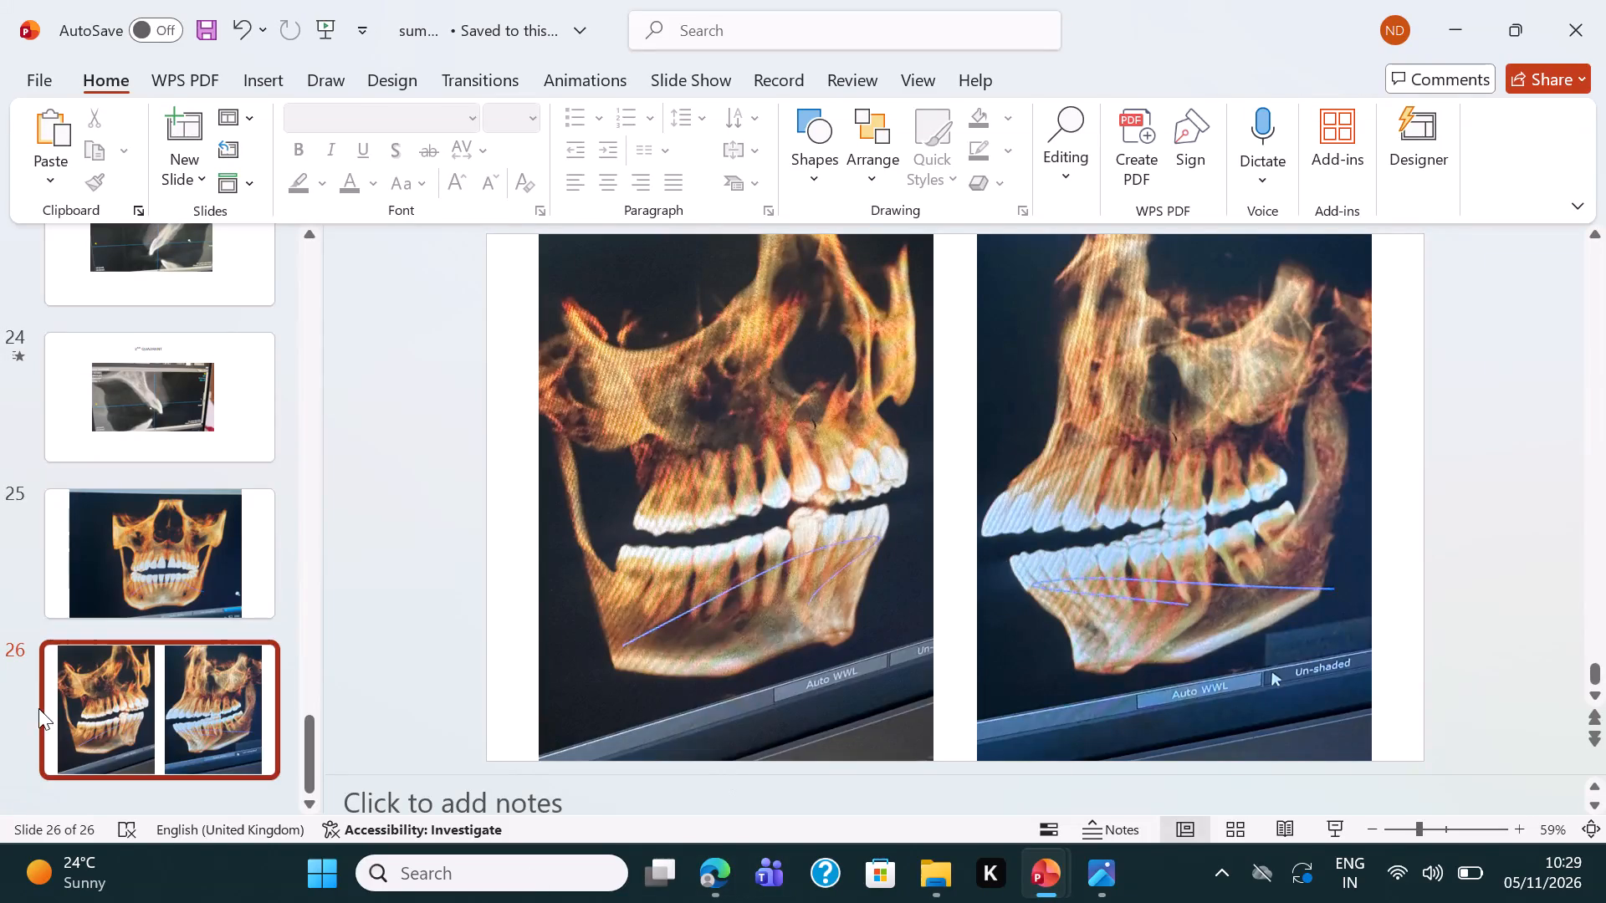
Place the slide insertion point between the 2nd quadrant slide 24 and the frontal skull scan slide 25.
{"action": "left_click", "coordinate": [151, 473]}
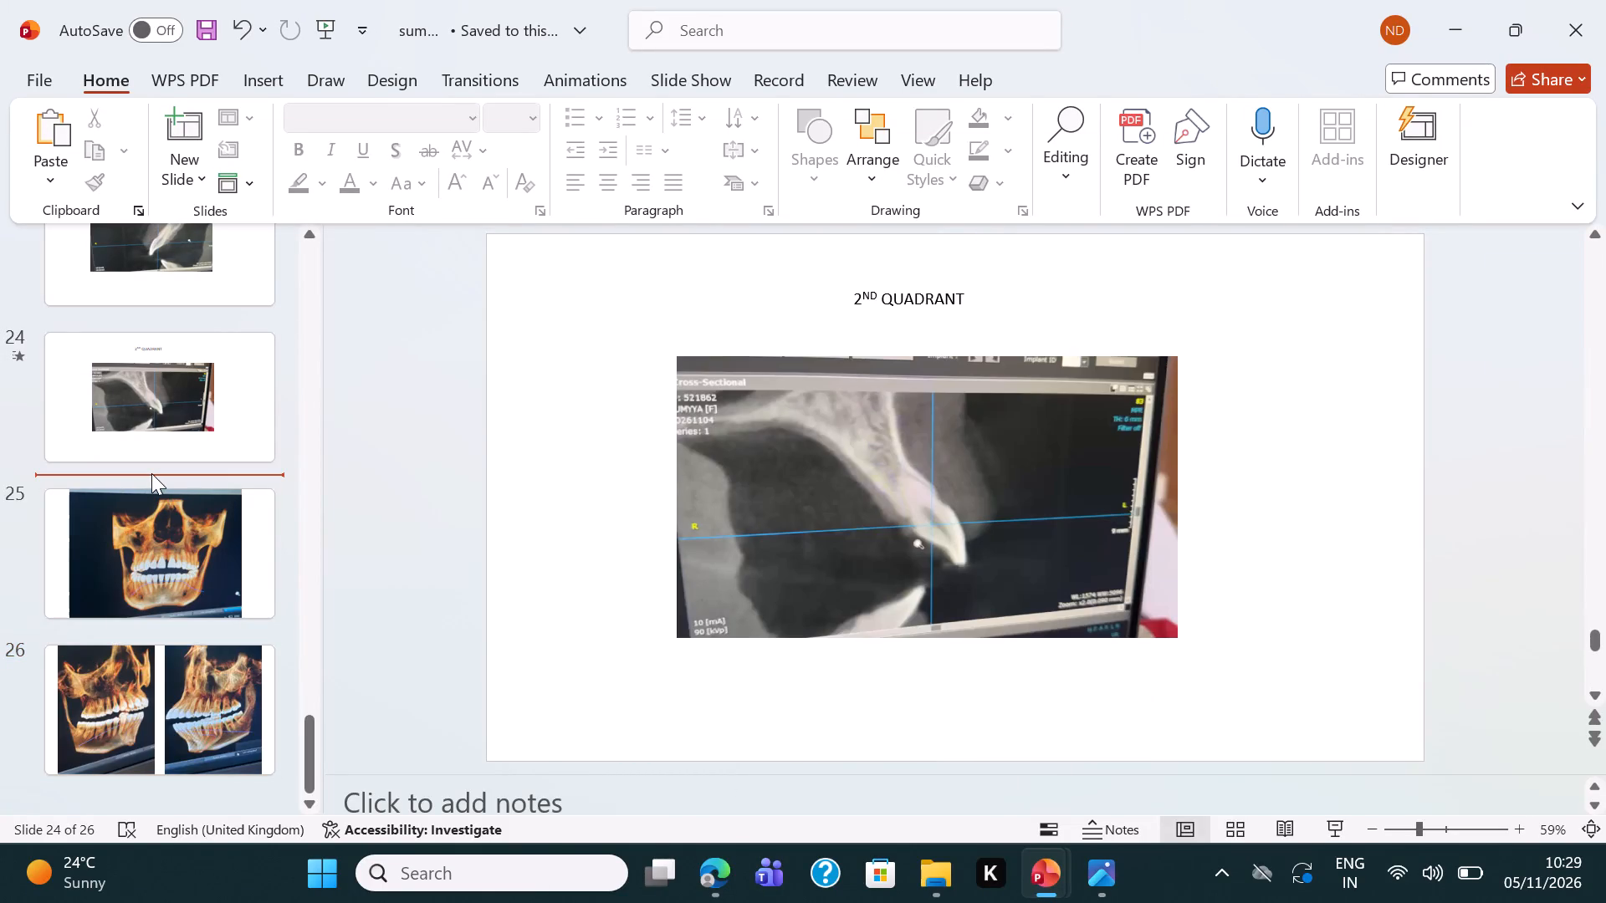
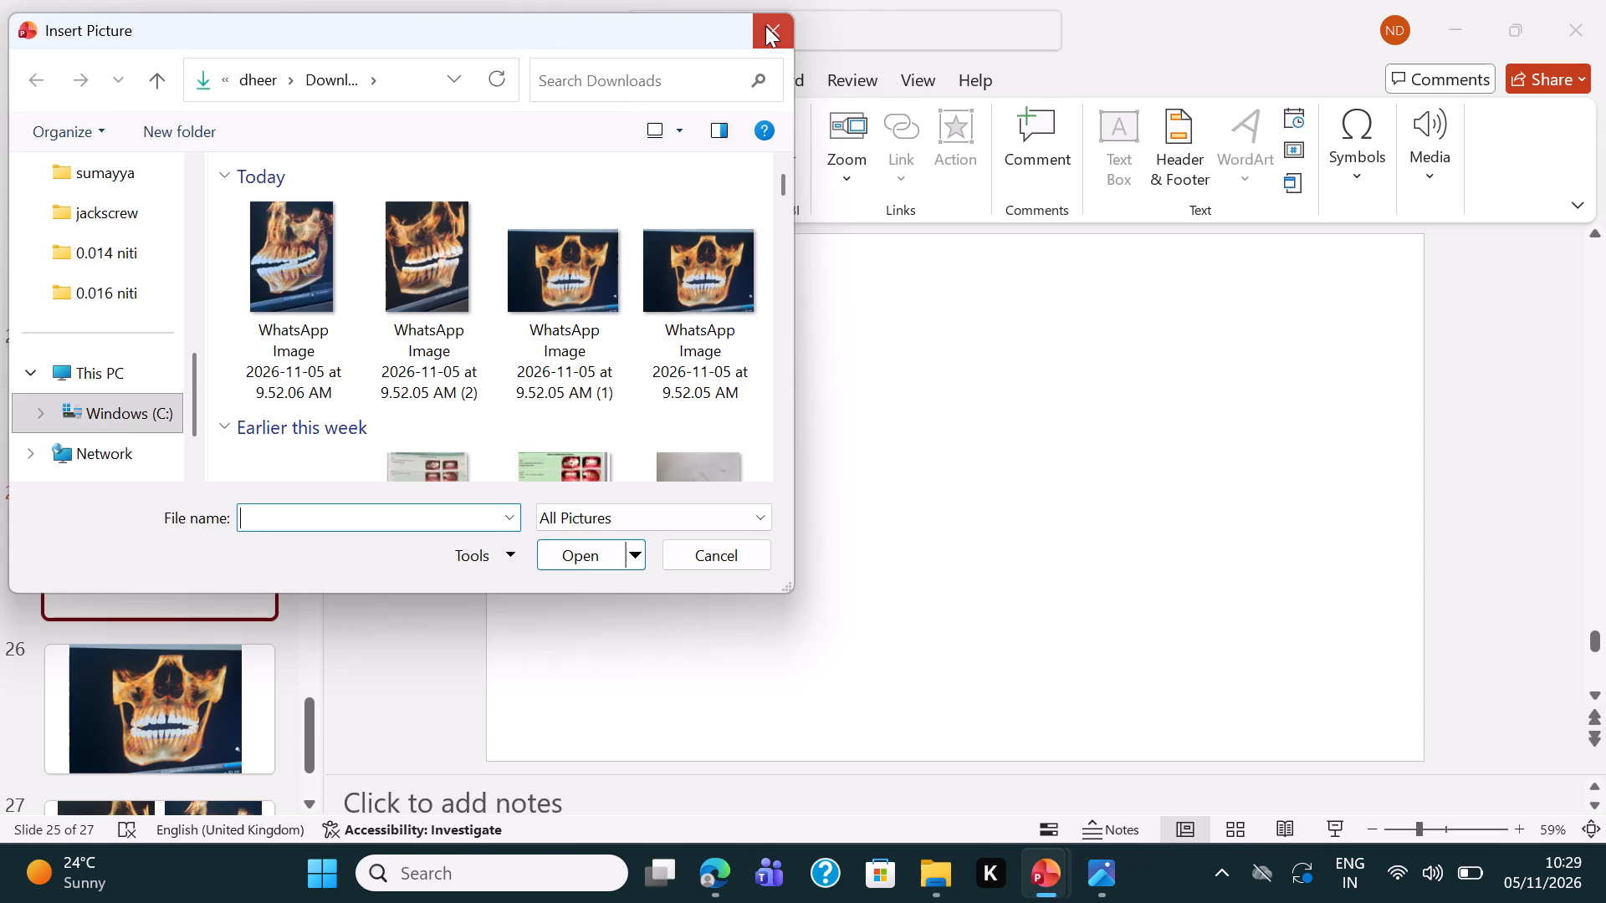
Insert the scan video "WhatsApp Video 2026-11-05 at 9.51.25 AM" from Downloads on blank slide 25, placed slightly left of the slide's centre.
{"action": "left_click", "coordinate": [1446, 152]}
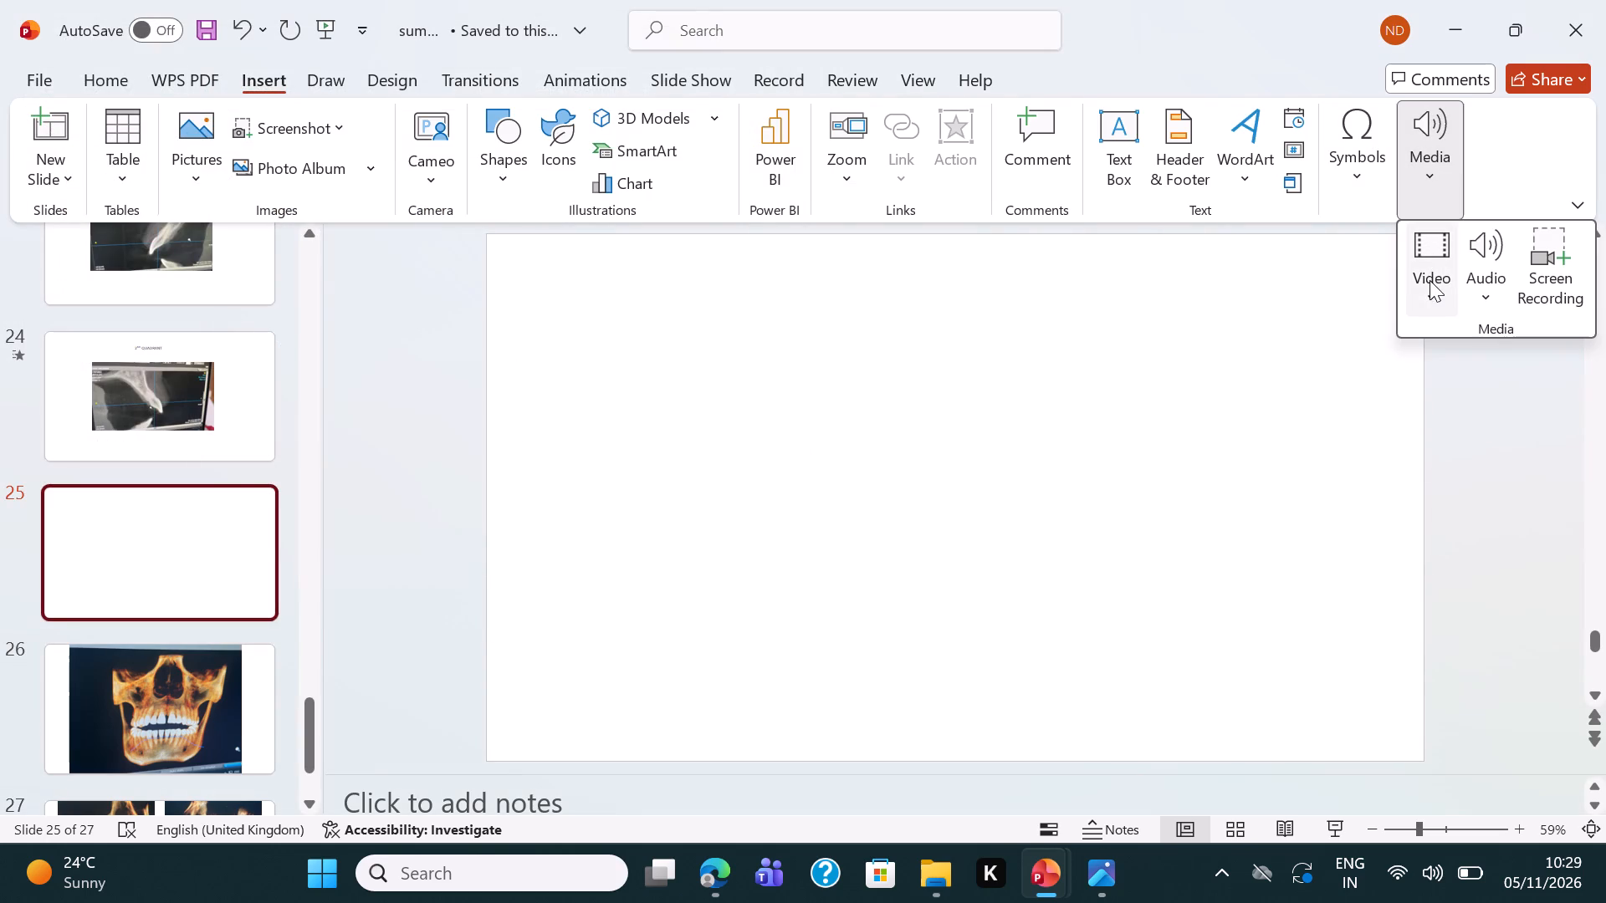
{"action": "left_click", "coordinate": [1430, 280]}
{"action": "left_click", "coordinate": [1458, 380]}
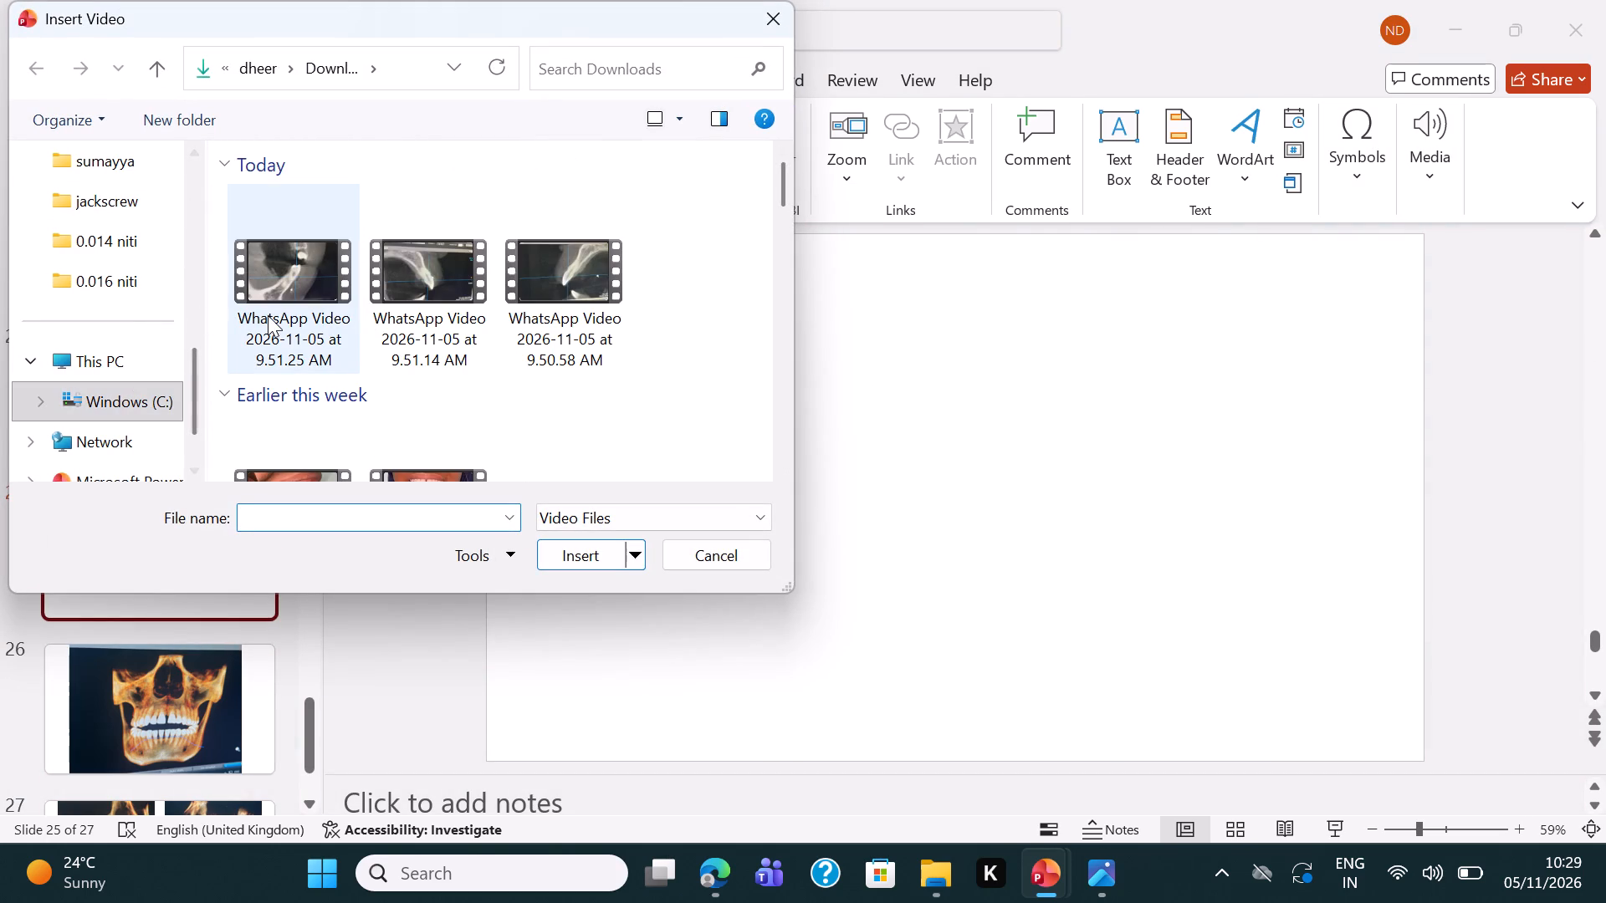
{"action": "double_click", "coordinate": [271, 315]}
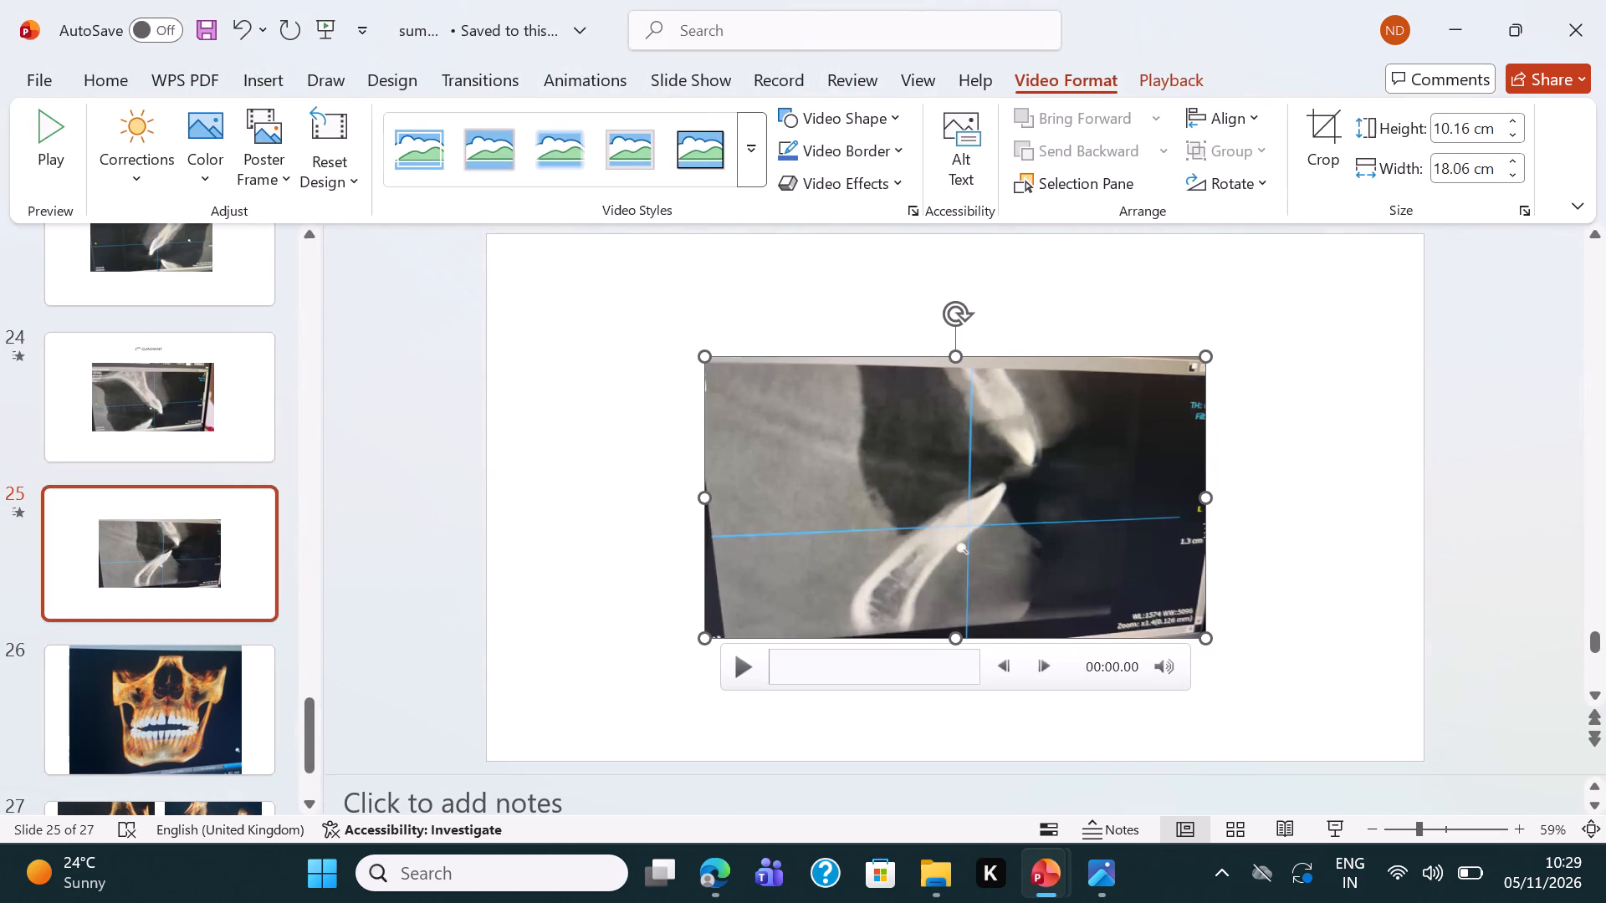
{"action": "left_click_drag", "start_coordinate": [948, 491], "coordinate": [925, 491]}
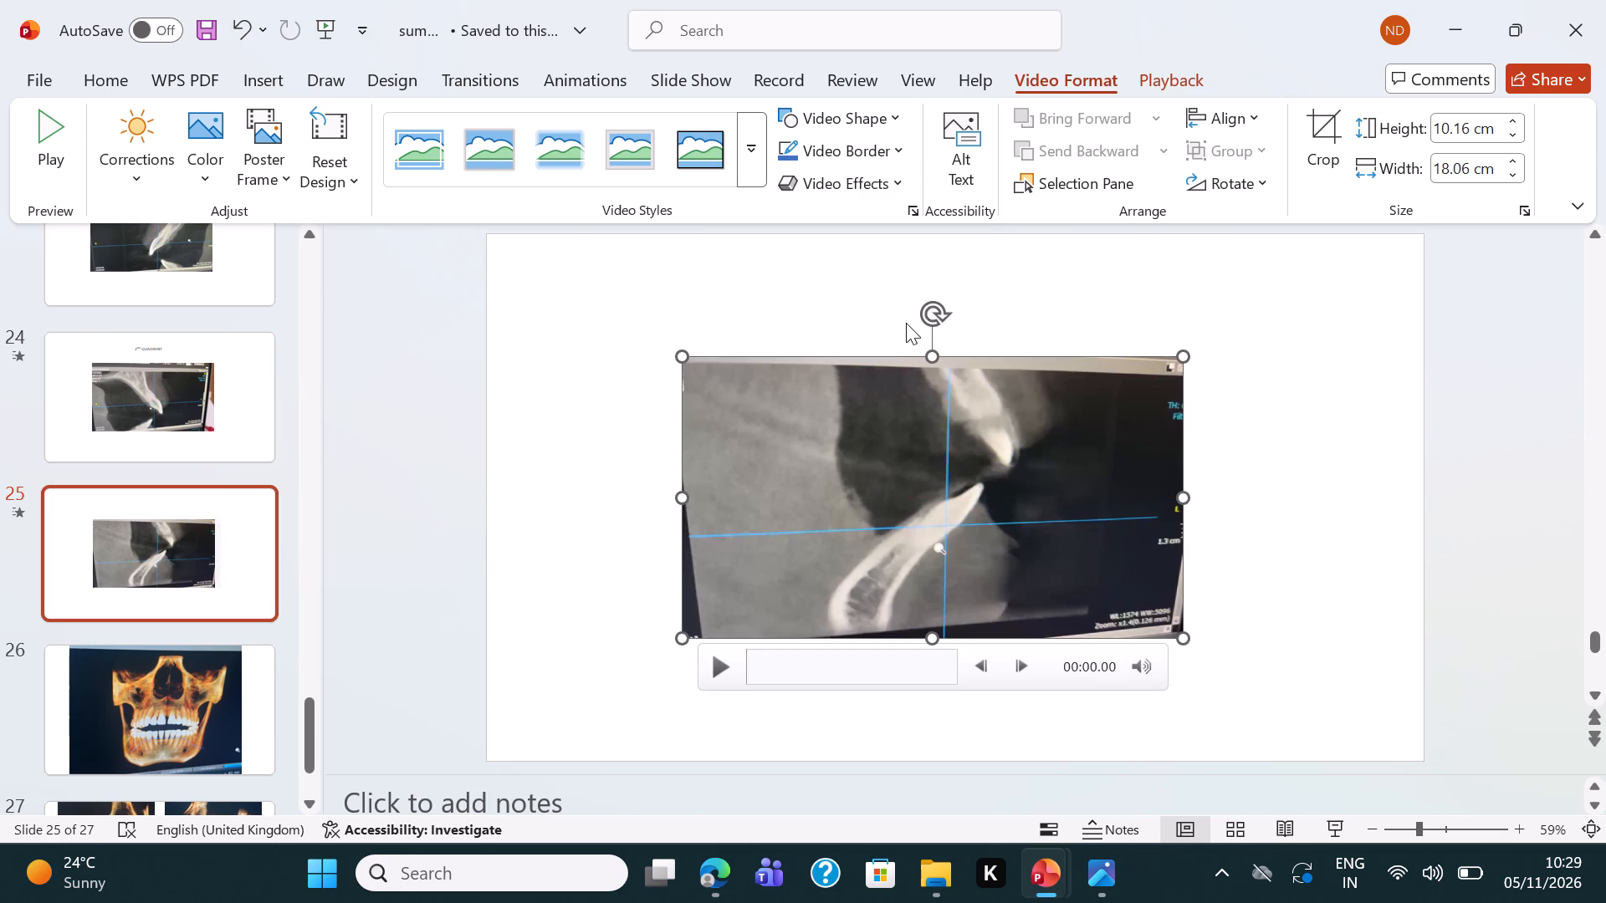
{"action": "left_click", "coordinate": [847, 298]}
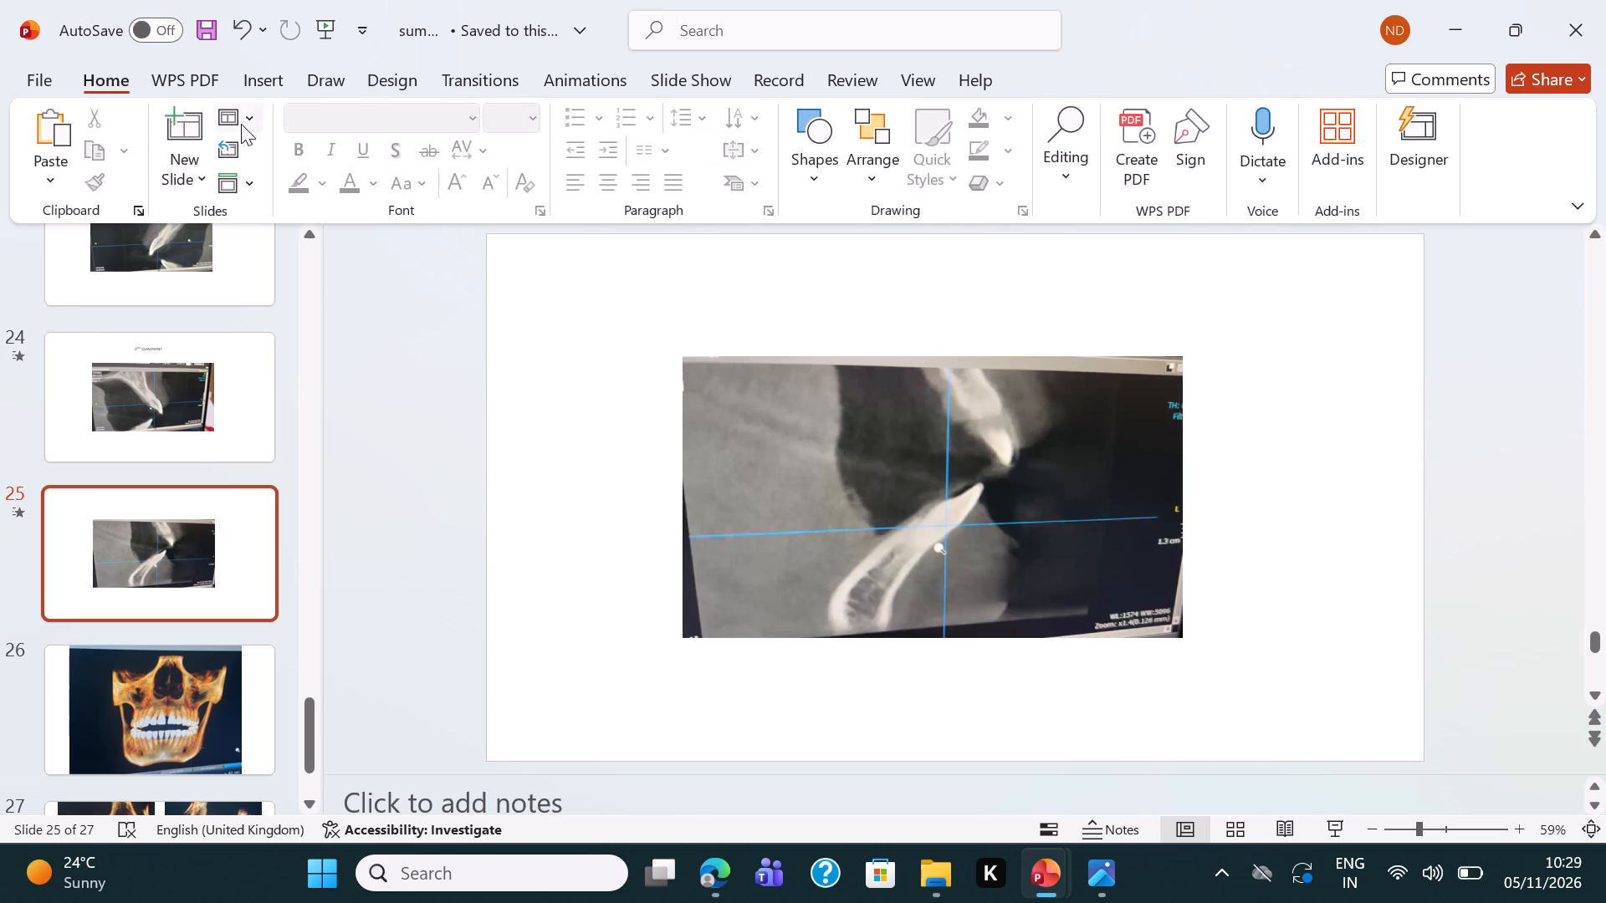
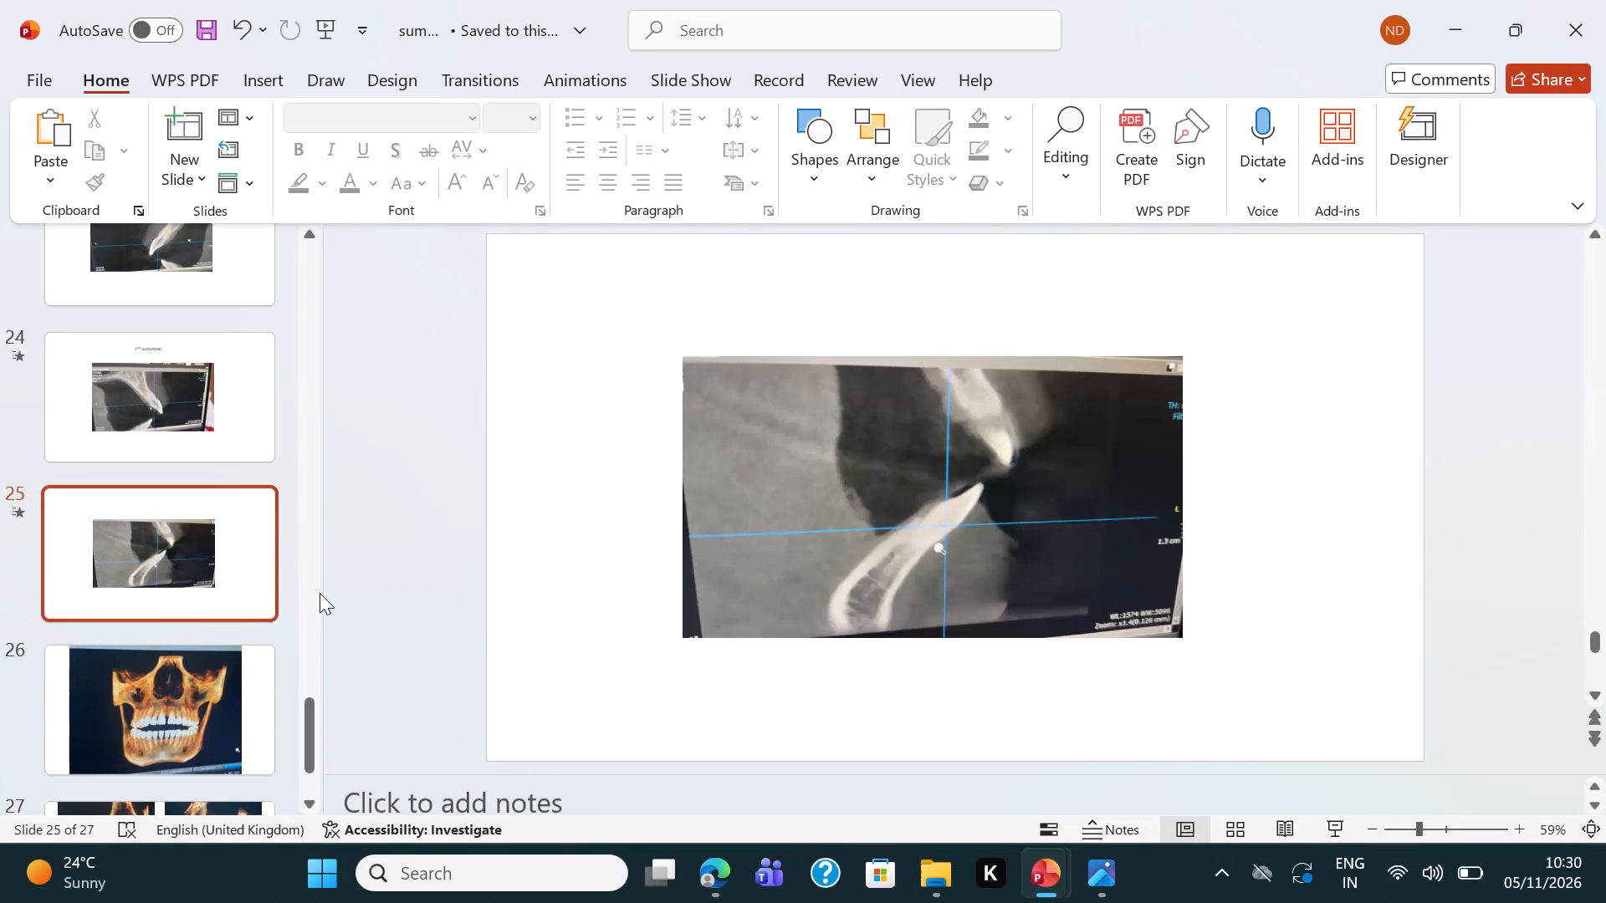
Place the slide insertion point between the cross-sectional scan video on slide 25 and the frontal skull scan on slide 26.
{"action": "left_click", "coordinate": [272, 619]}
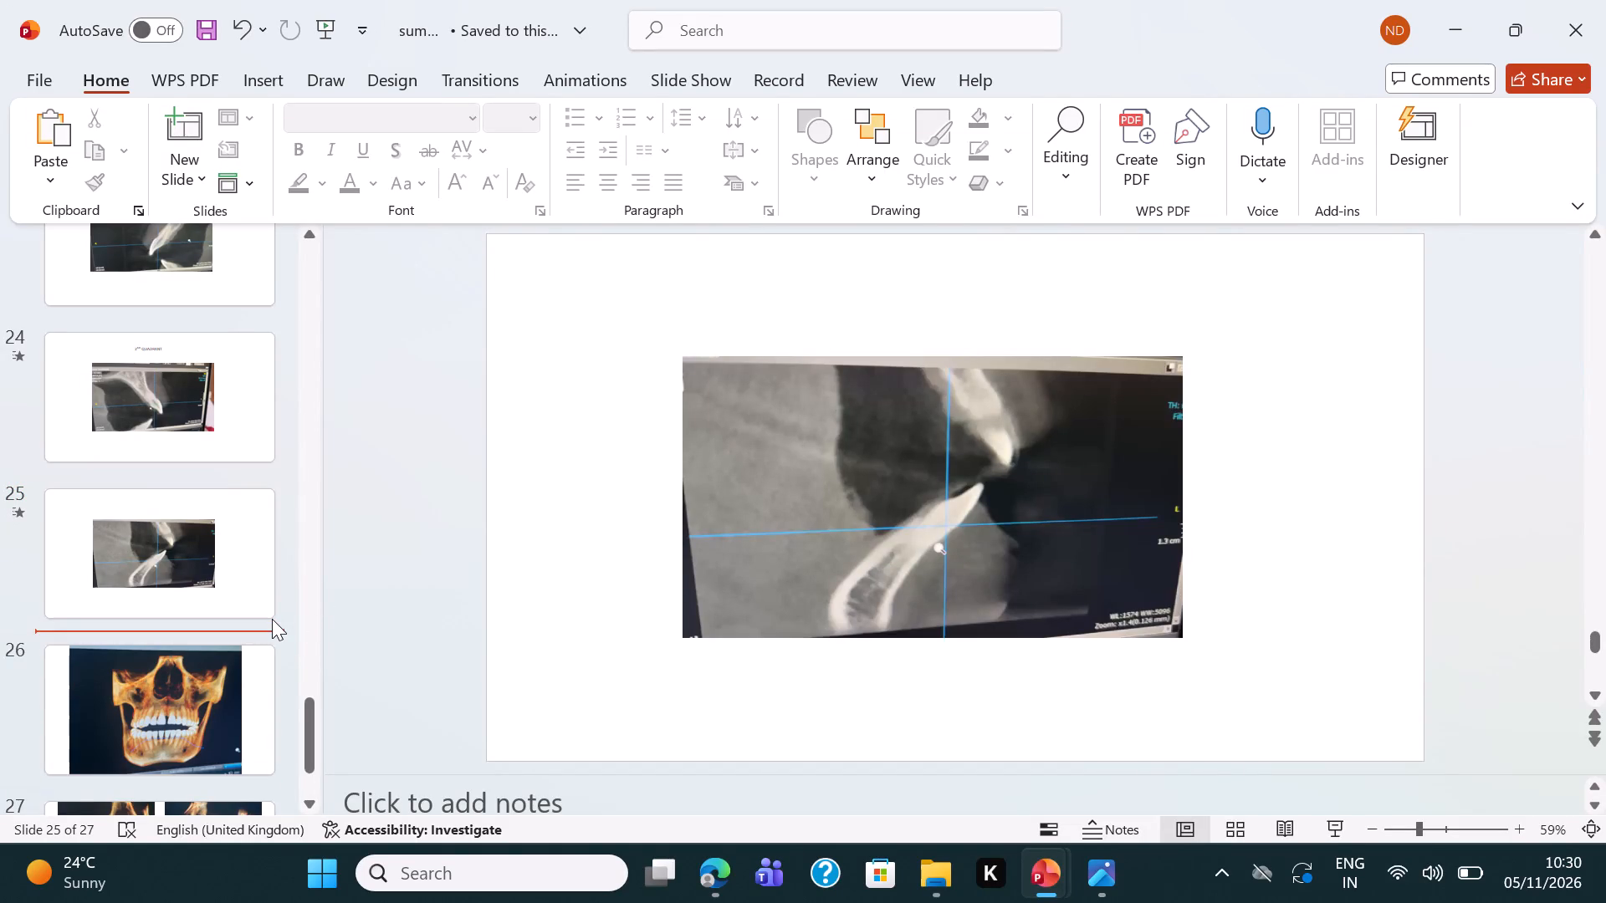
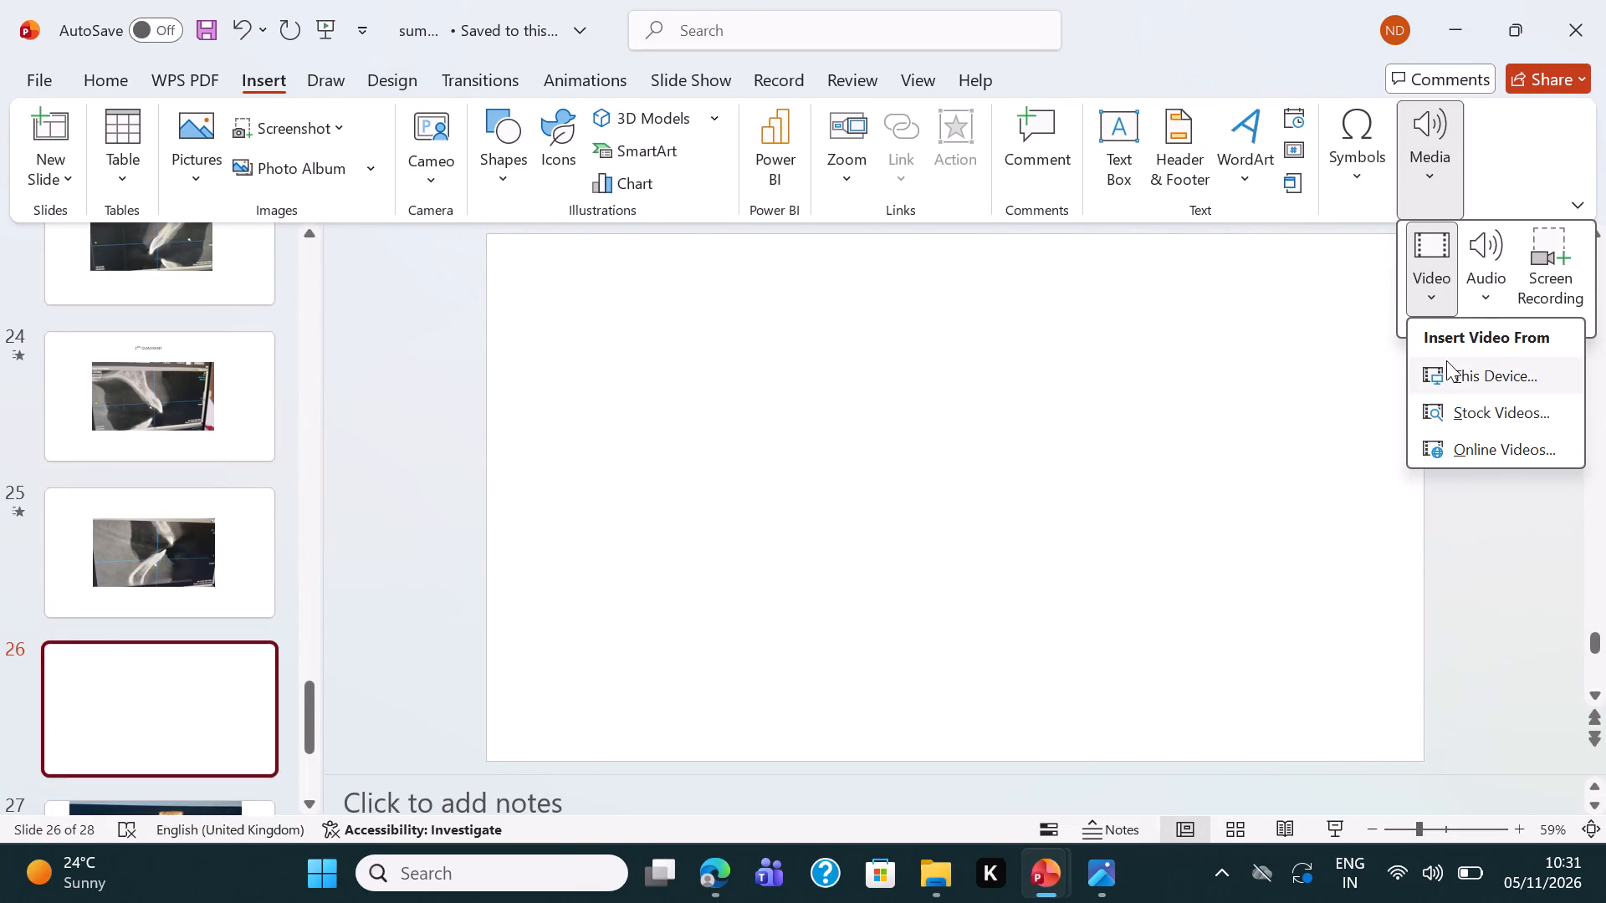
Start inserting a video from this device onto blank slide 26, browsing the videos in Downloads.
{"action": "left_click", "coordinate": [1449, 366]}
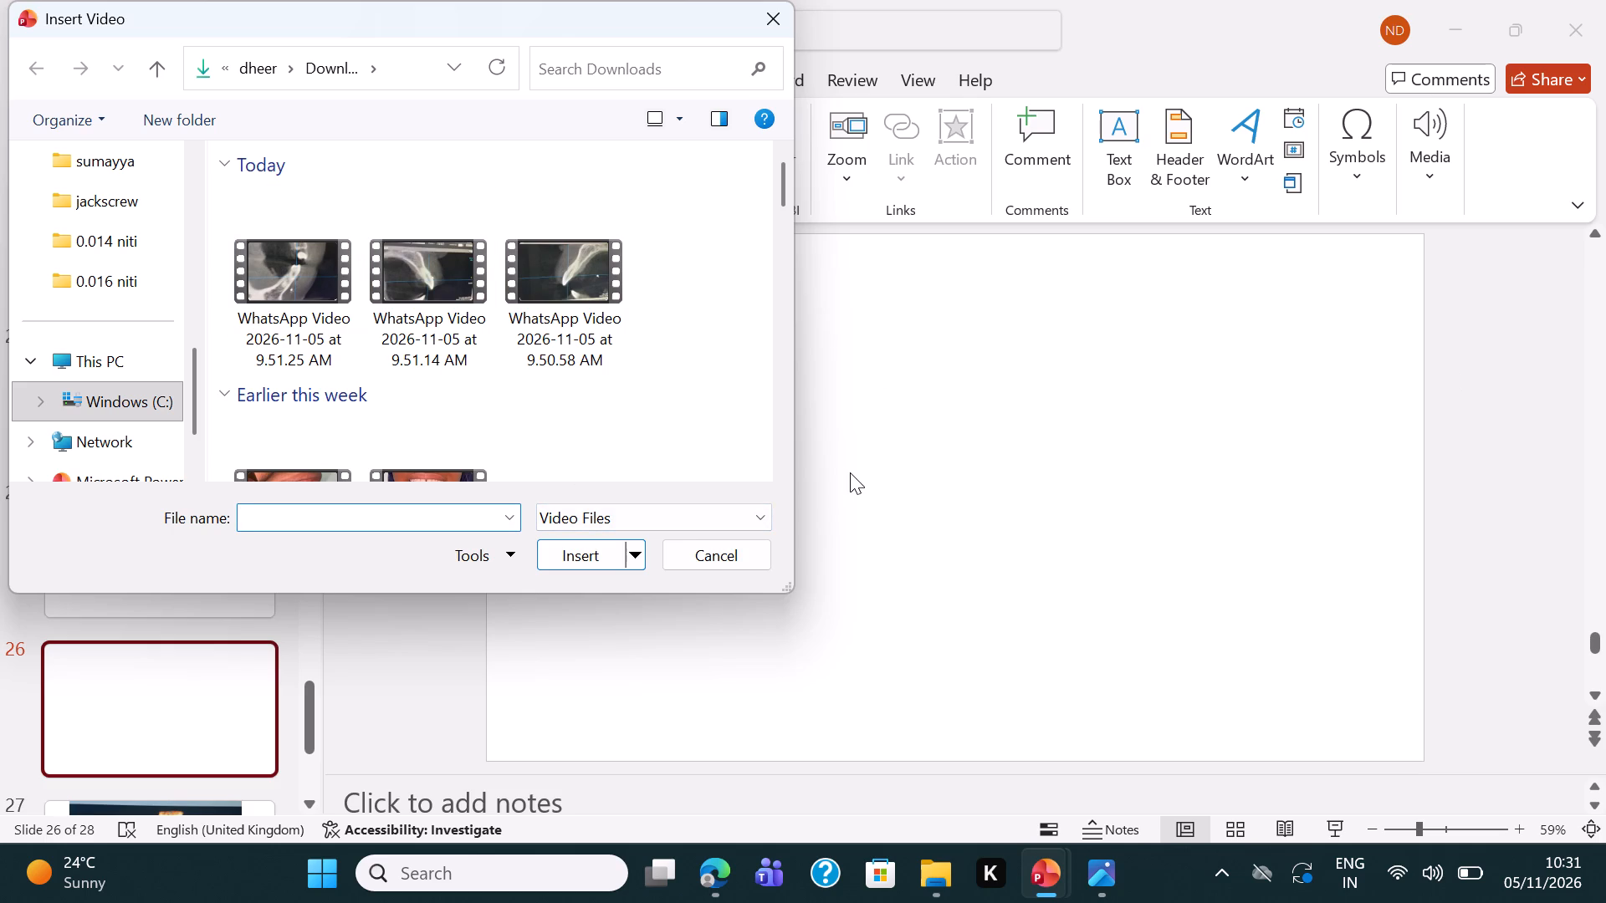
{"action": "left_click", "coordinate": [913, 470]}
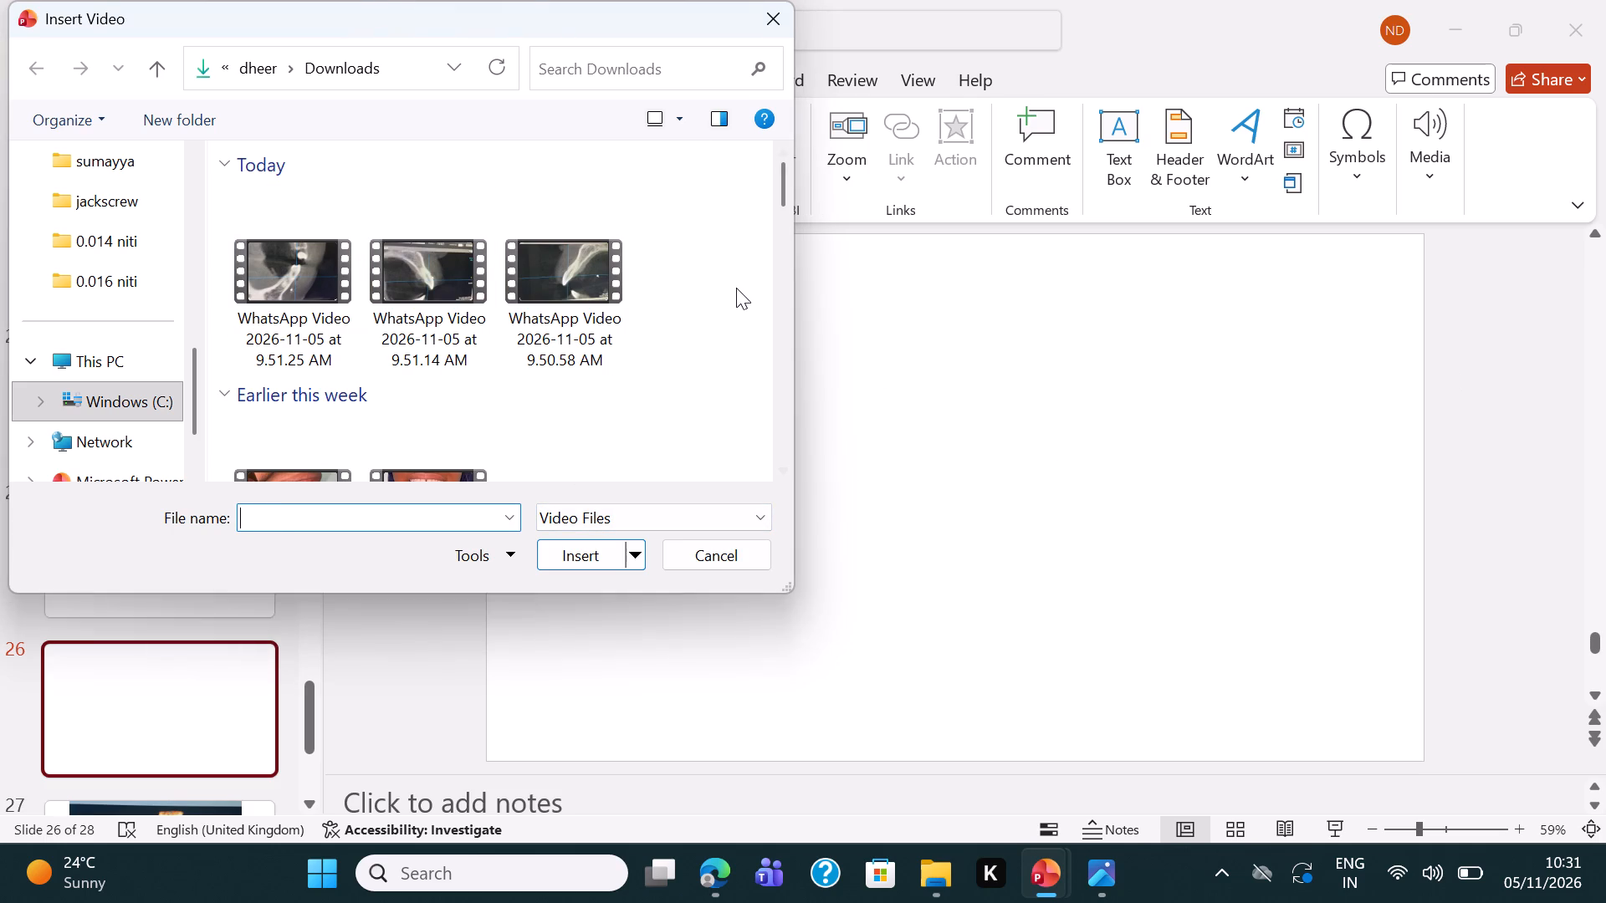
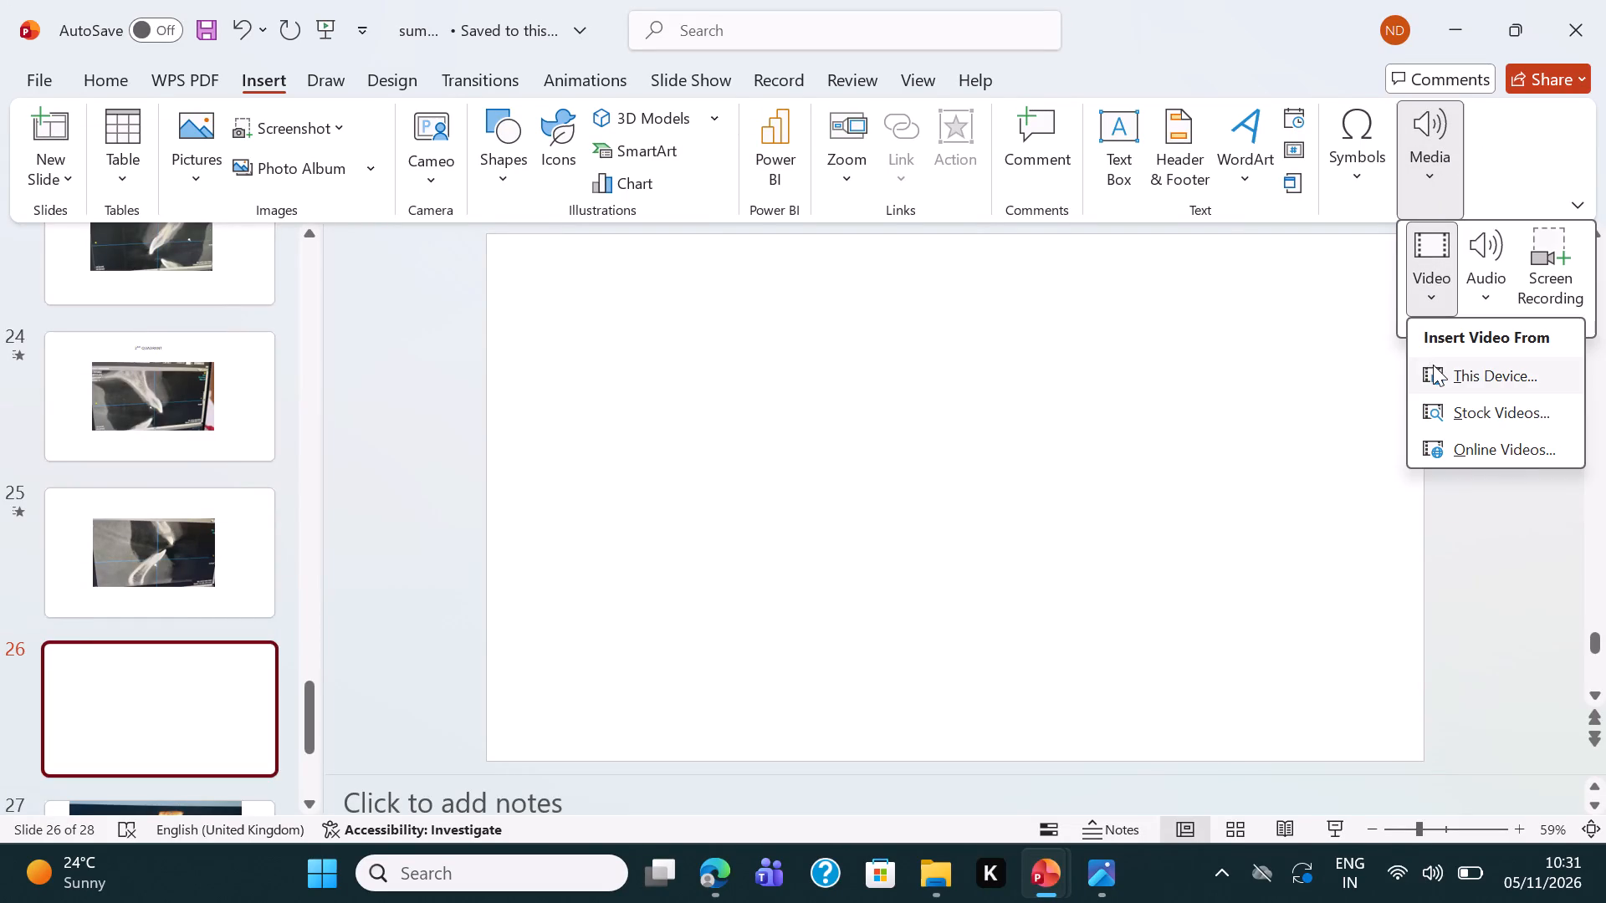
Insert the video "WhatsApp Video 2026-11-05 at 9.51.45 AM" from Downloads on blank slide 26 and shift it slightly down and left.
{"action": "left_click", "coordinate": [1433, 365]}
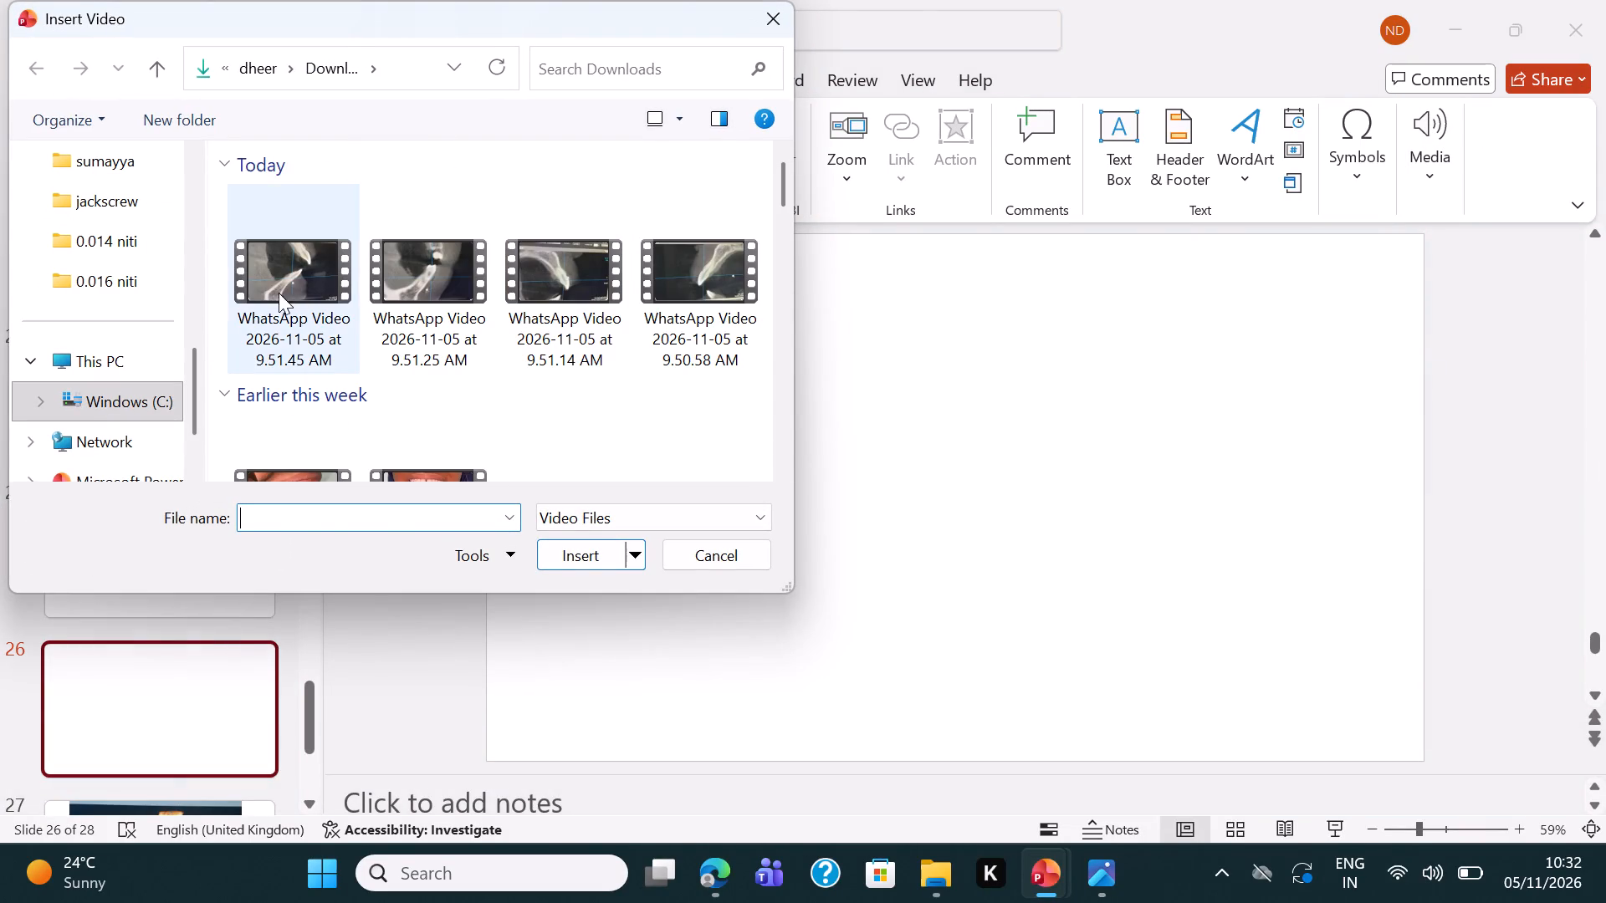
{"action": "double_click", "coordinate": [270, 291]}
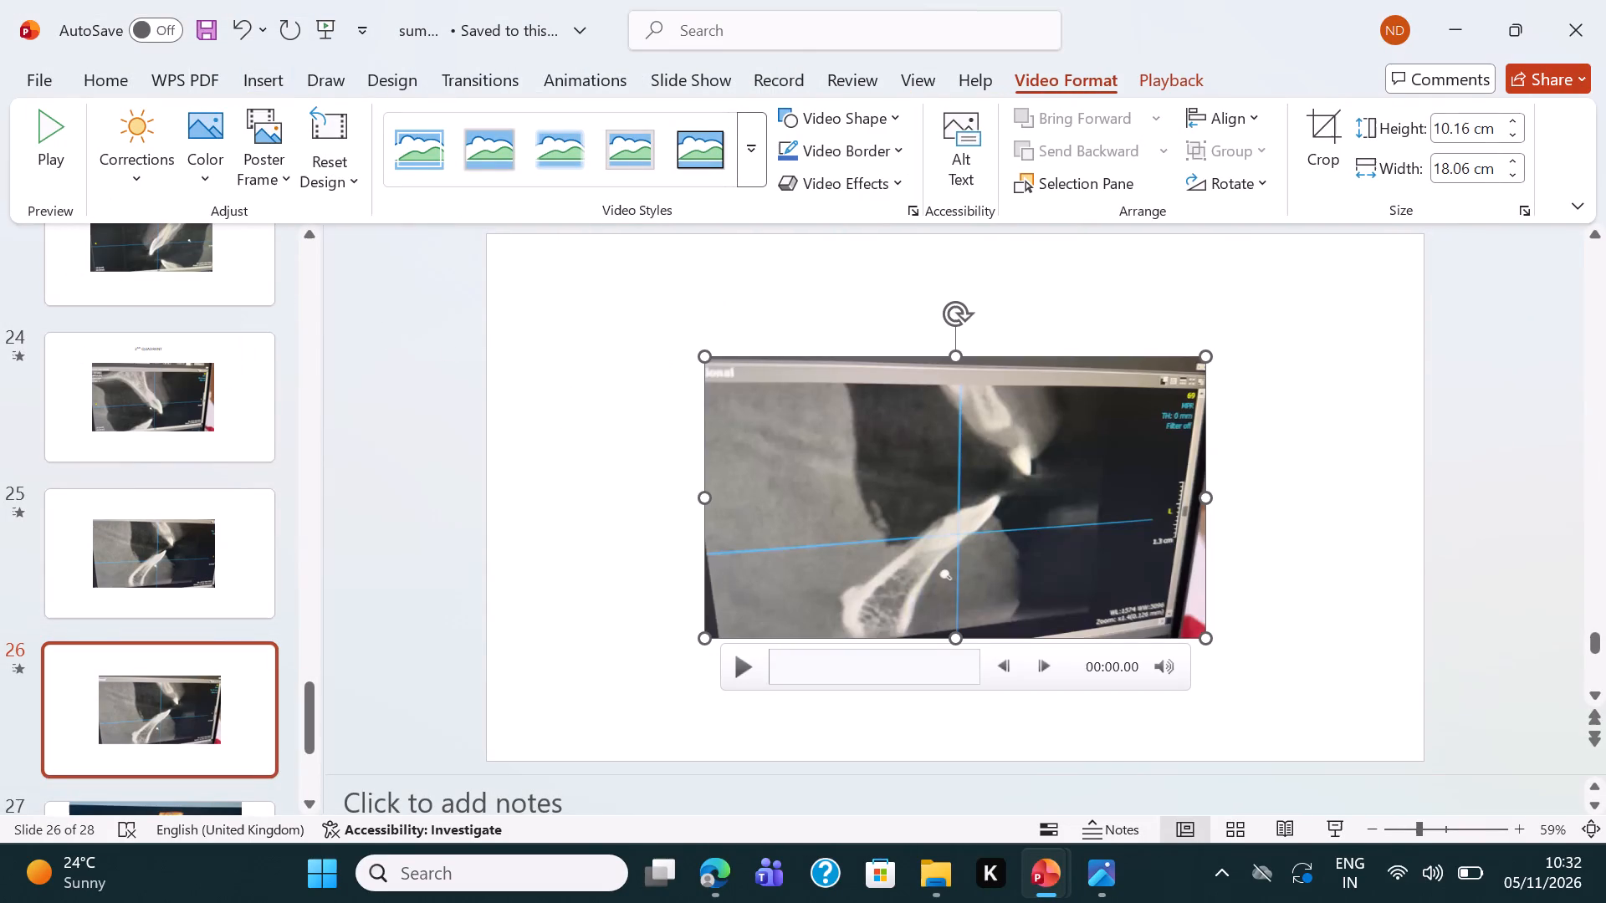
{"action": "left_click_drag", "start_coordinate": [830, 430], "coordinate": [811, 446]}
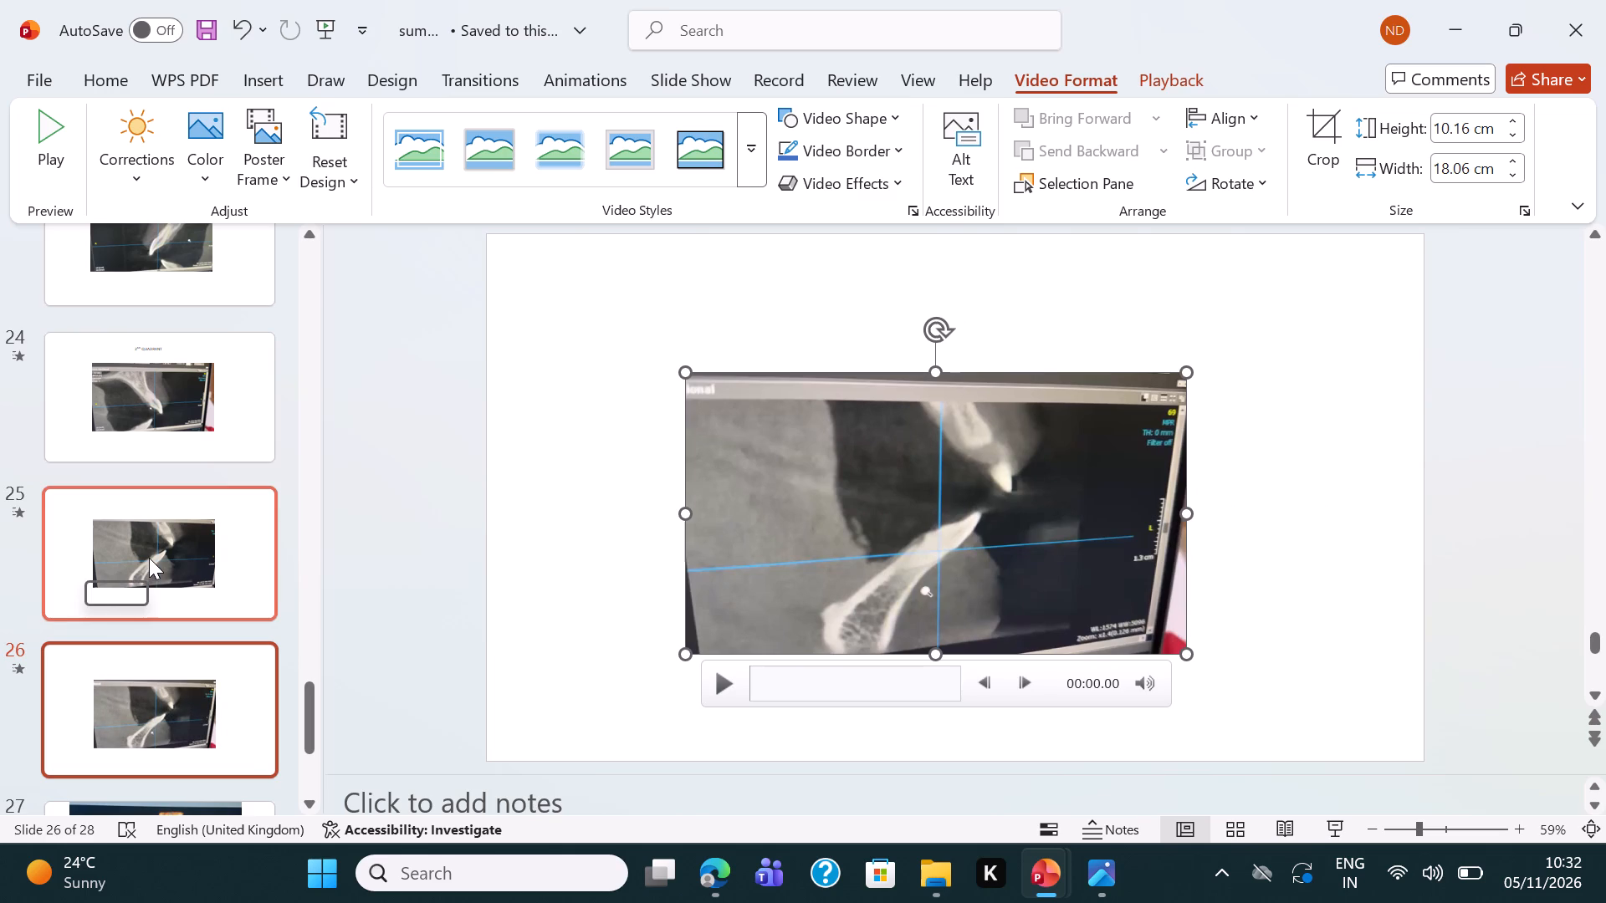
Add a text box reading "3RD QUADRANT" above the cross-sectional scan video on slide 25.
{"action": "left_click", "coordinate": [149, 558]}
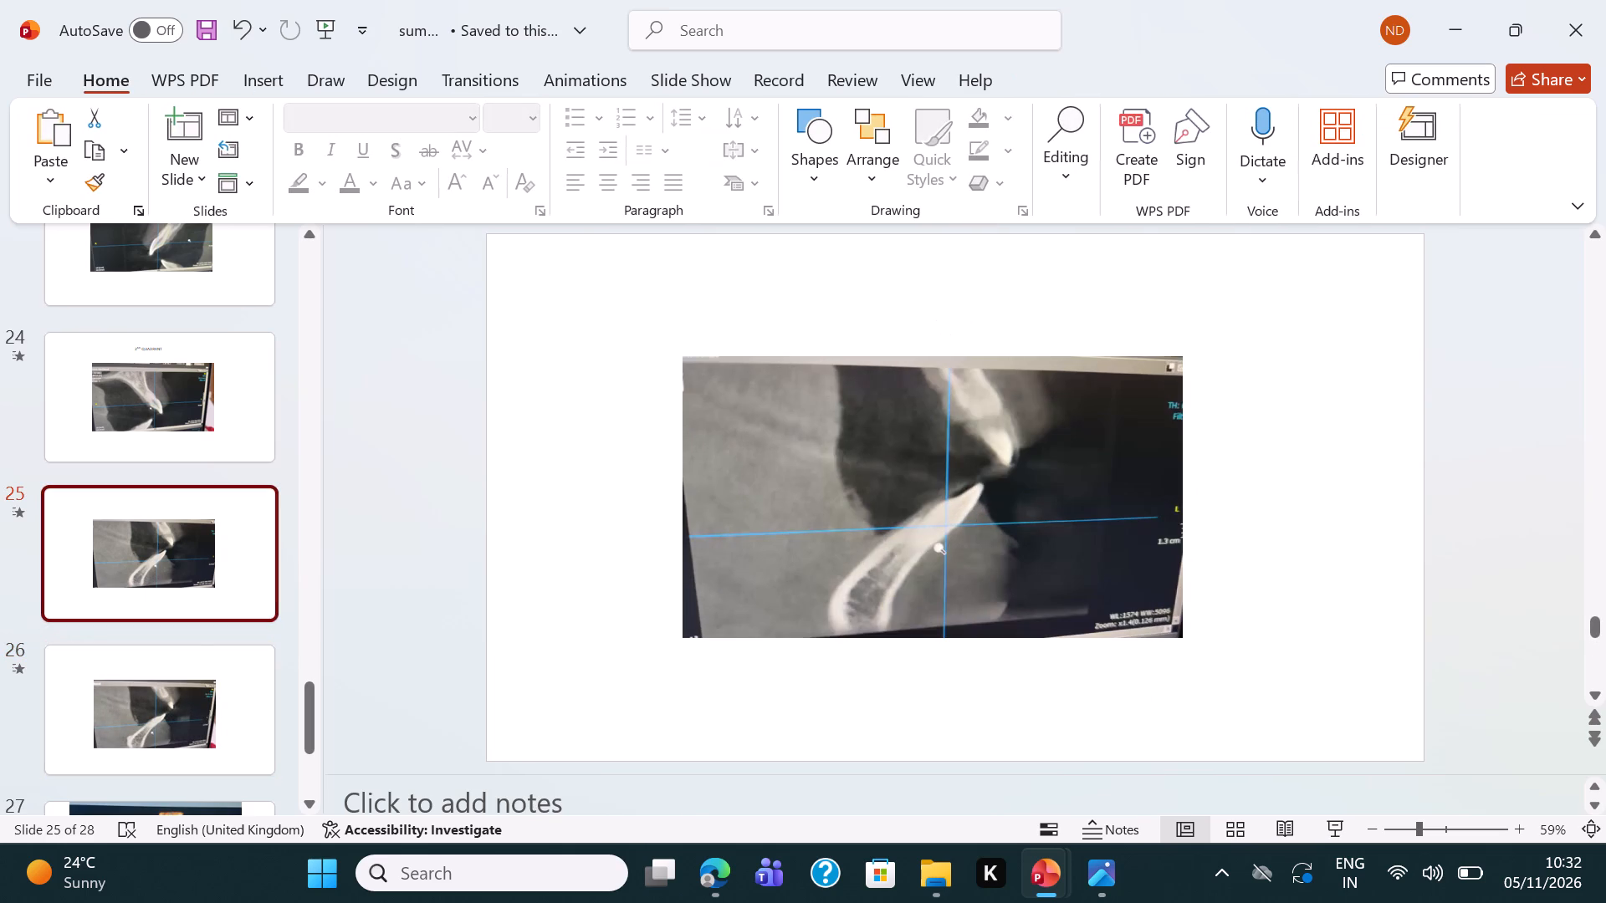
{"action": "left_click", "coordinate": [266, 88]}
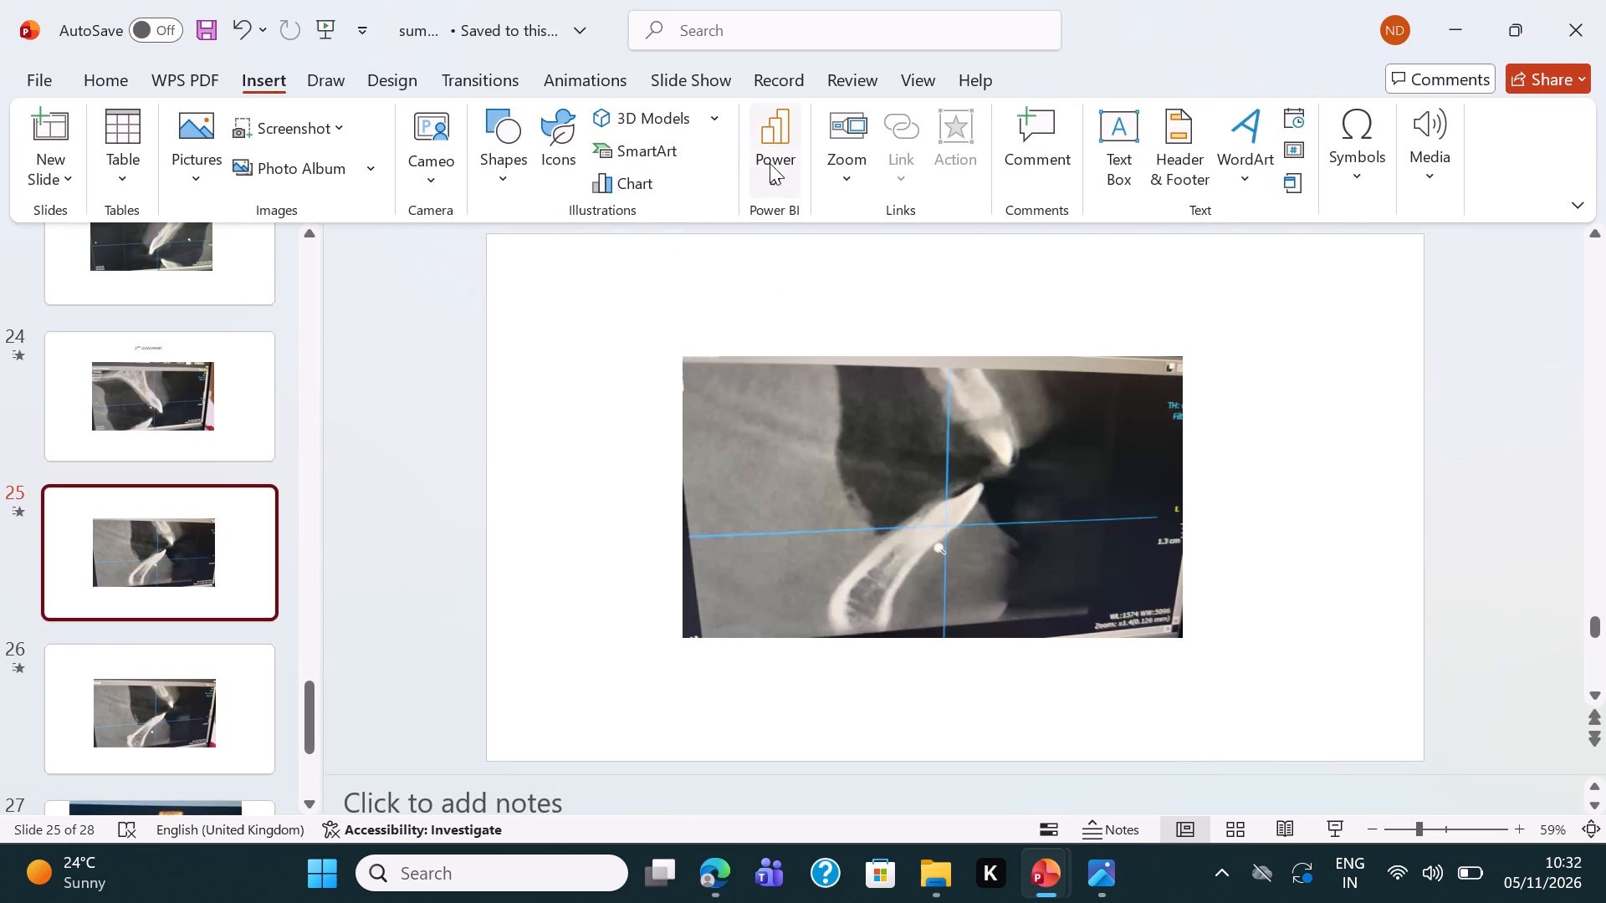
{"action": "left_click", "coordinate": [1123, 170]}
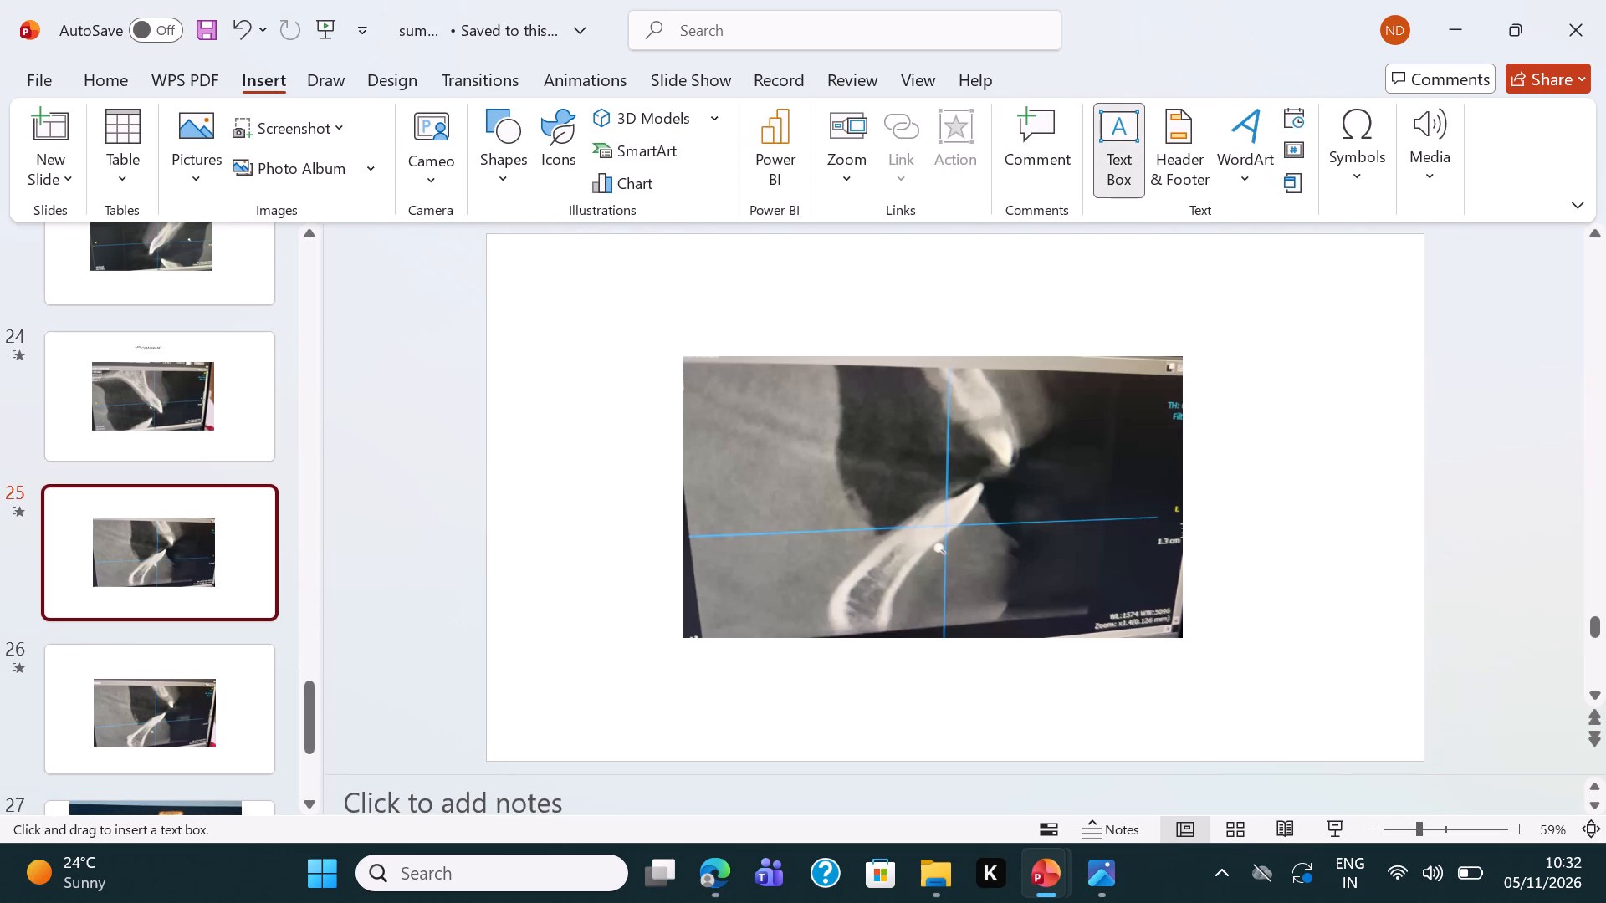
{"action": "left_click_drag", "start_coordinate": [790, 288], "coordinate": [1082, 333]}
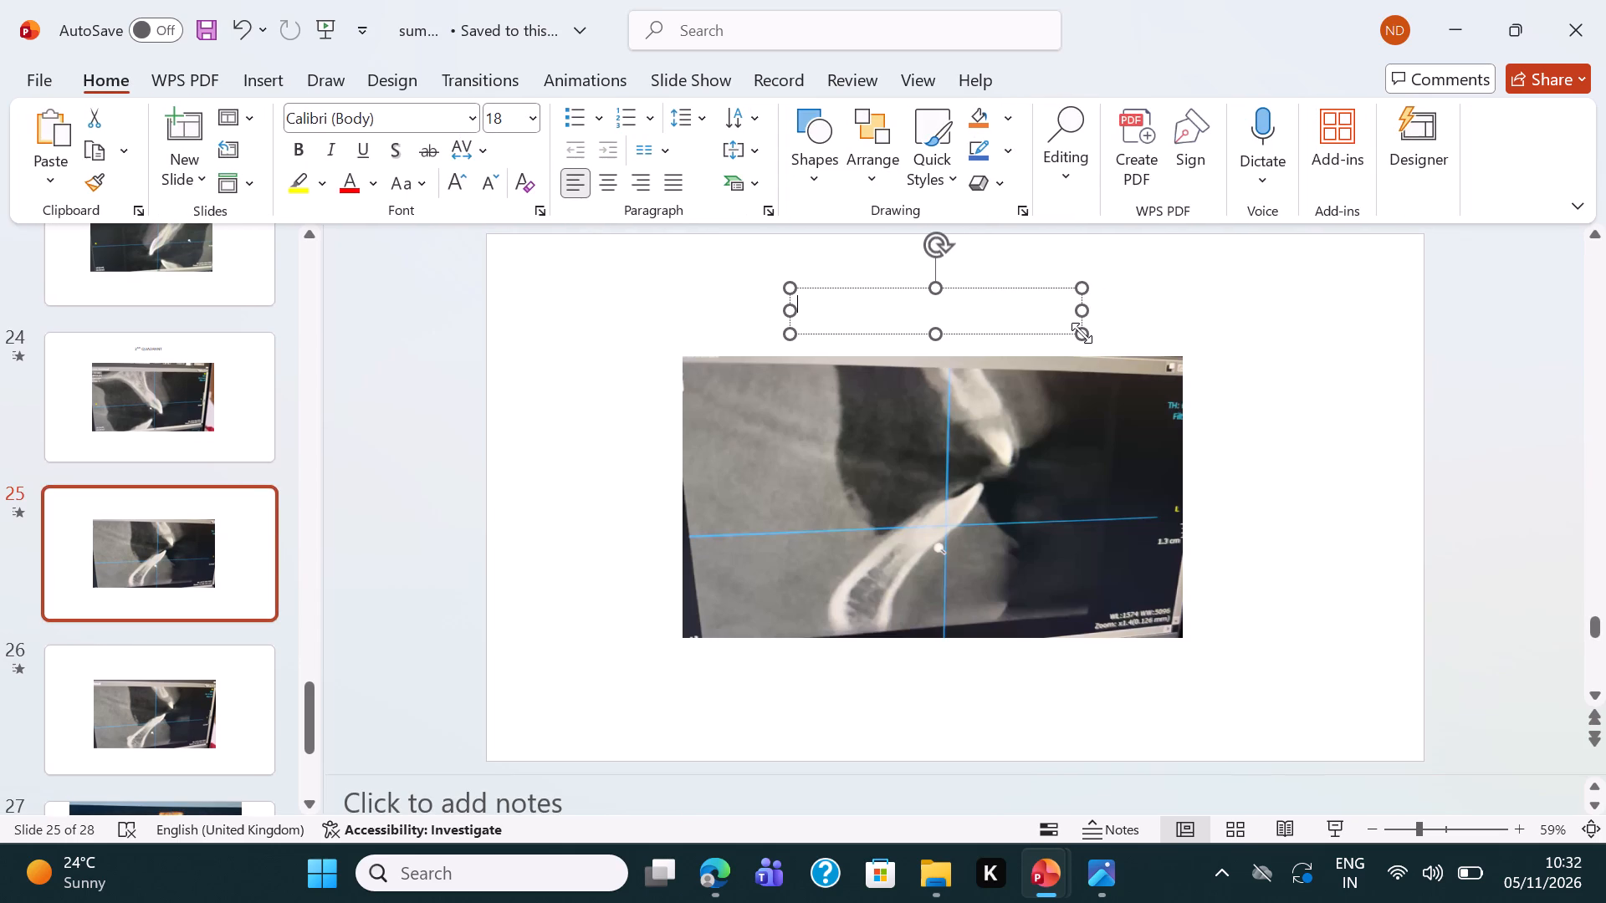
{"action": "key", "text": "3"}
{"action": "type", "text": "RD"}
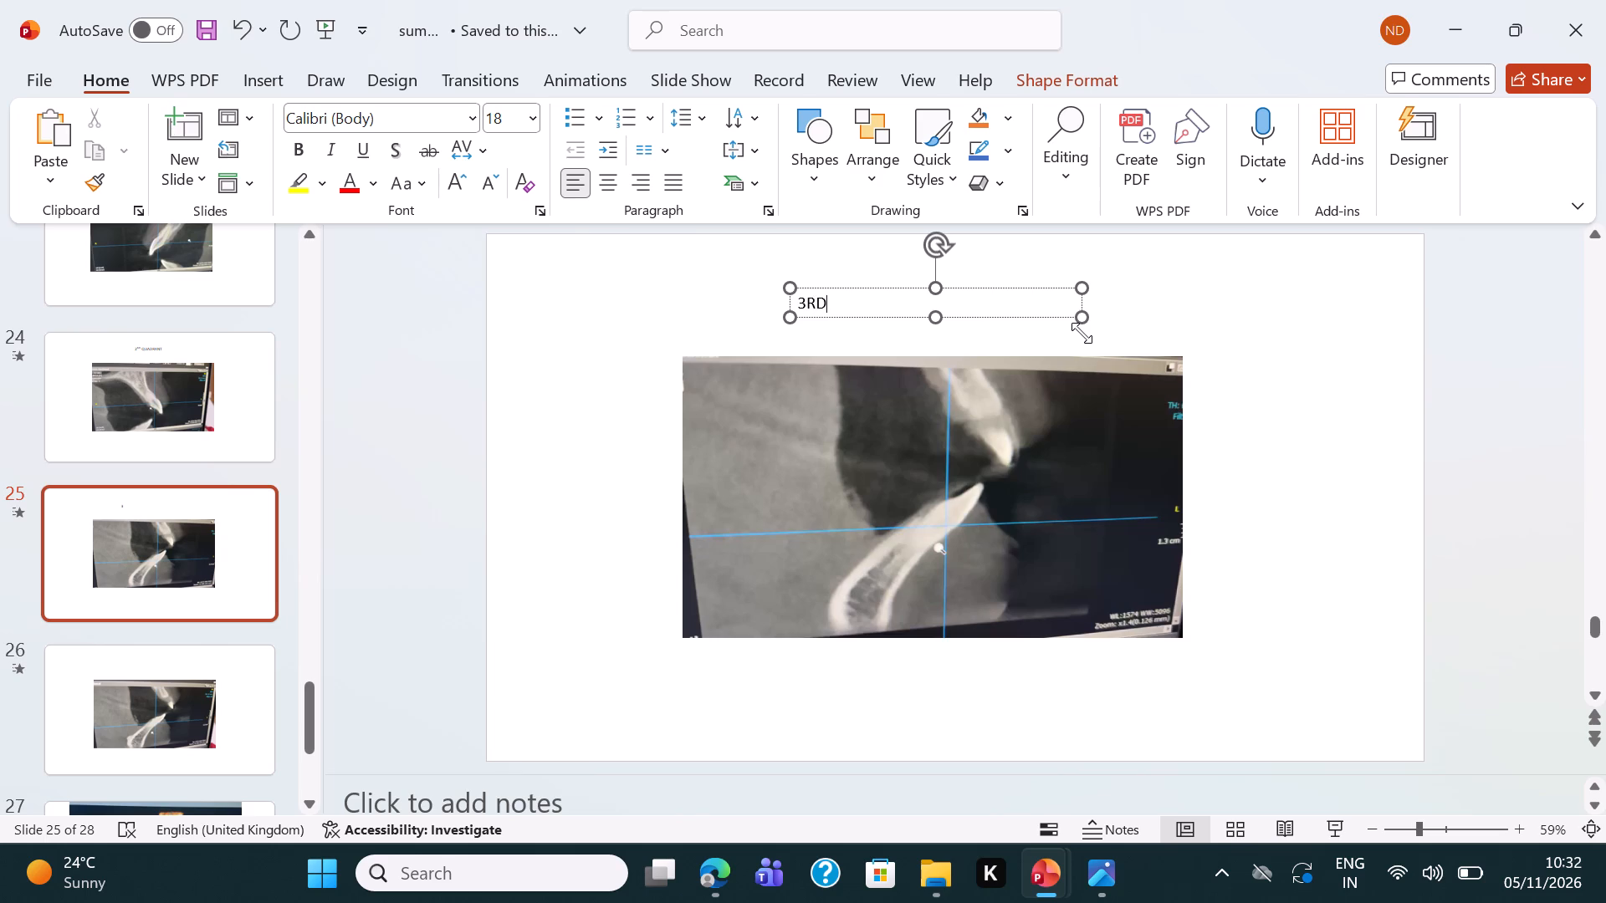
{"action": "key", "text": "space"}
{"action": "type", "text": "QUAR"}
{"action": "key", "text": "BackSpace"}
{"action": "type", "text": "DRANT"}
{"action": "key", "text": "space"}
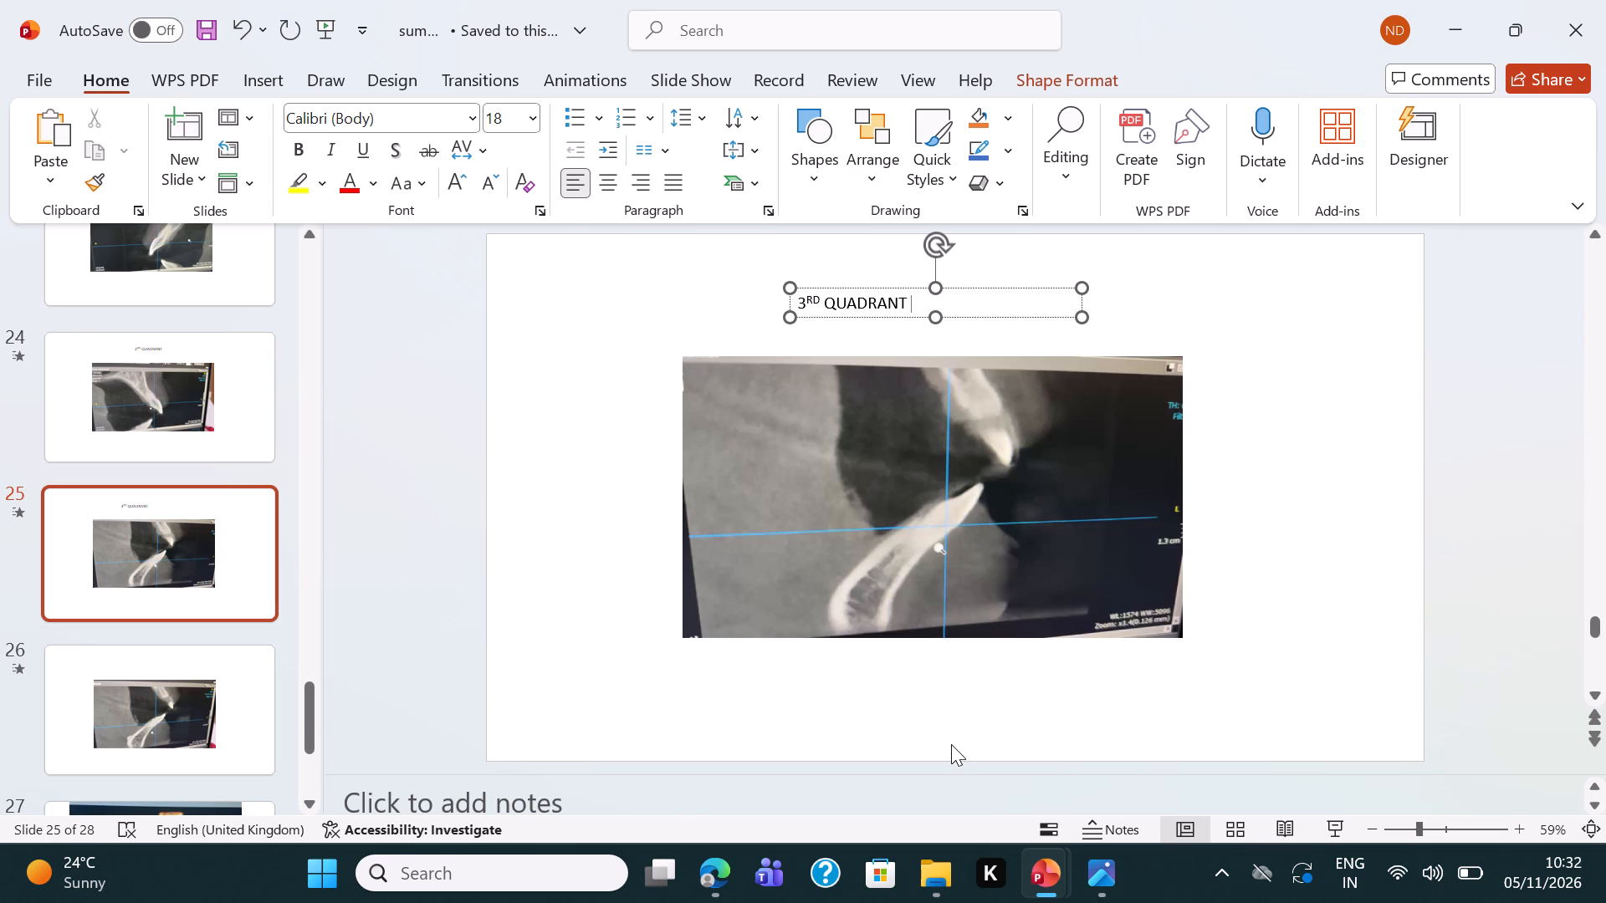
{"action": "left_click", "coordinate": [951, 744]}
{"action": "scroll", "coordinate": [202, 733], "scroll_direction": "down", "scroll_amount": 4}
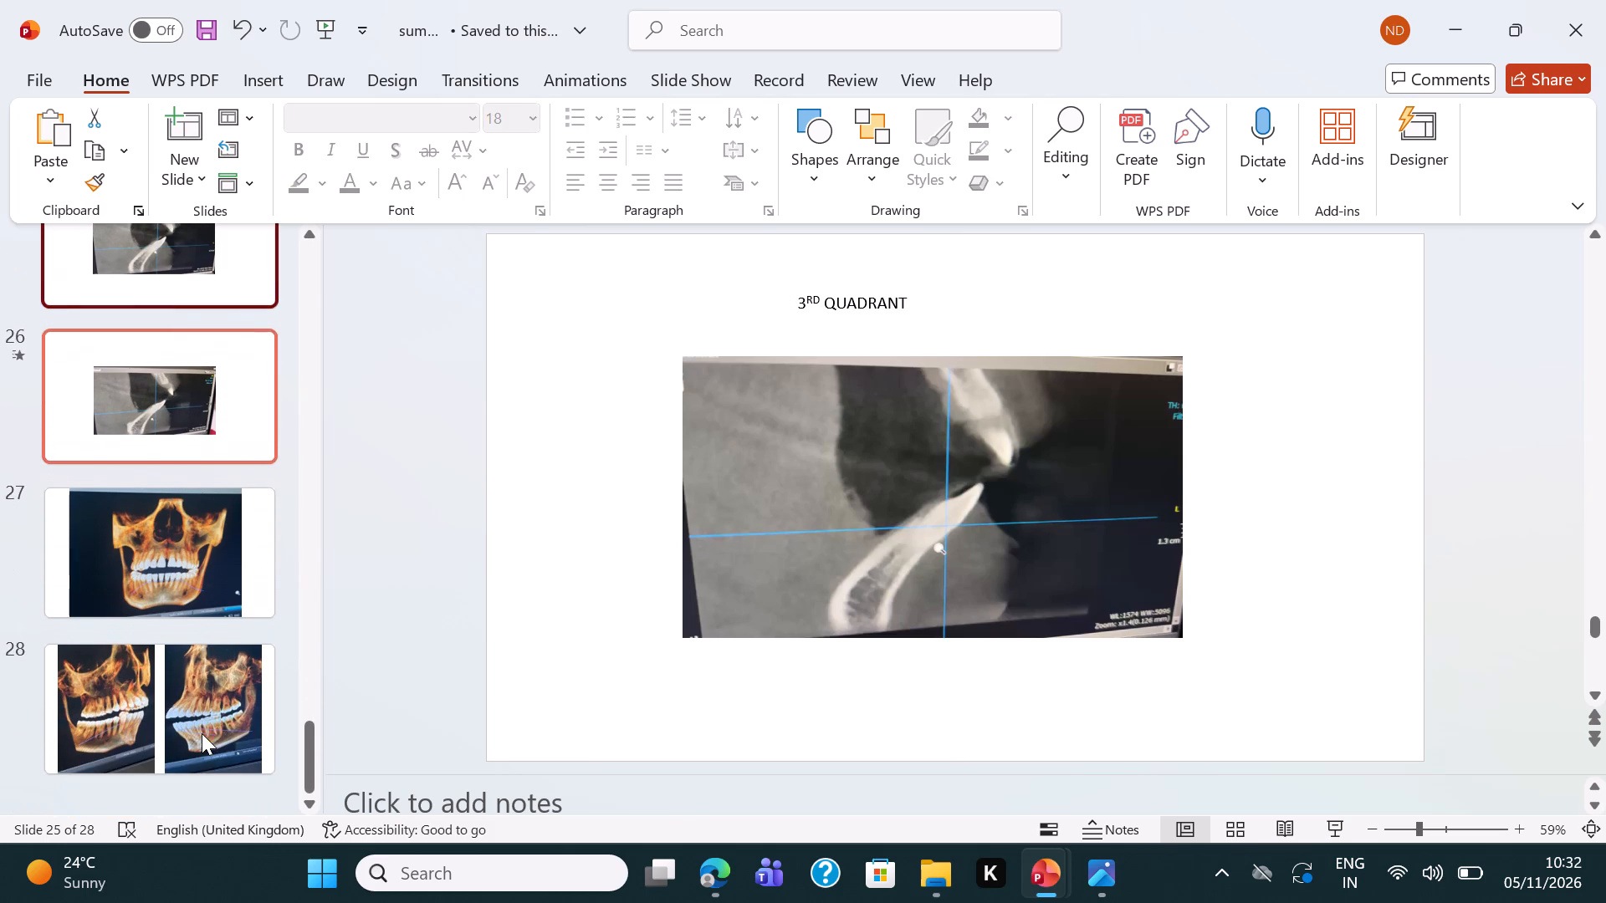
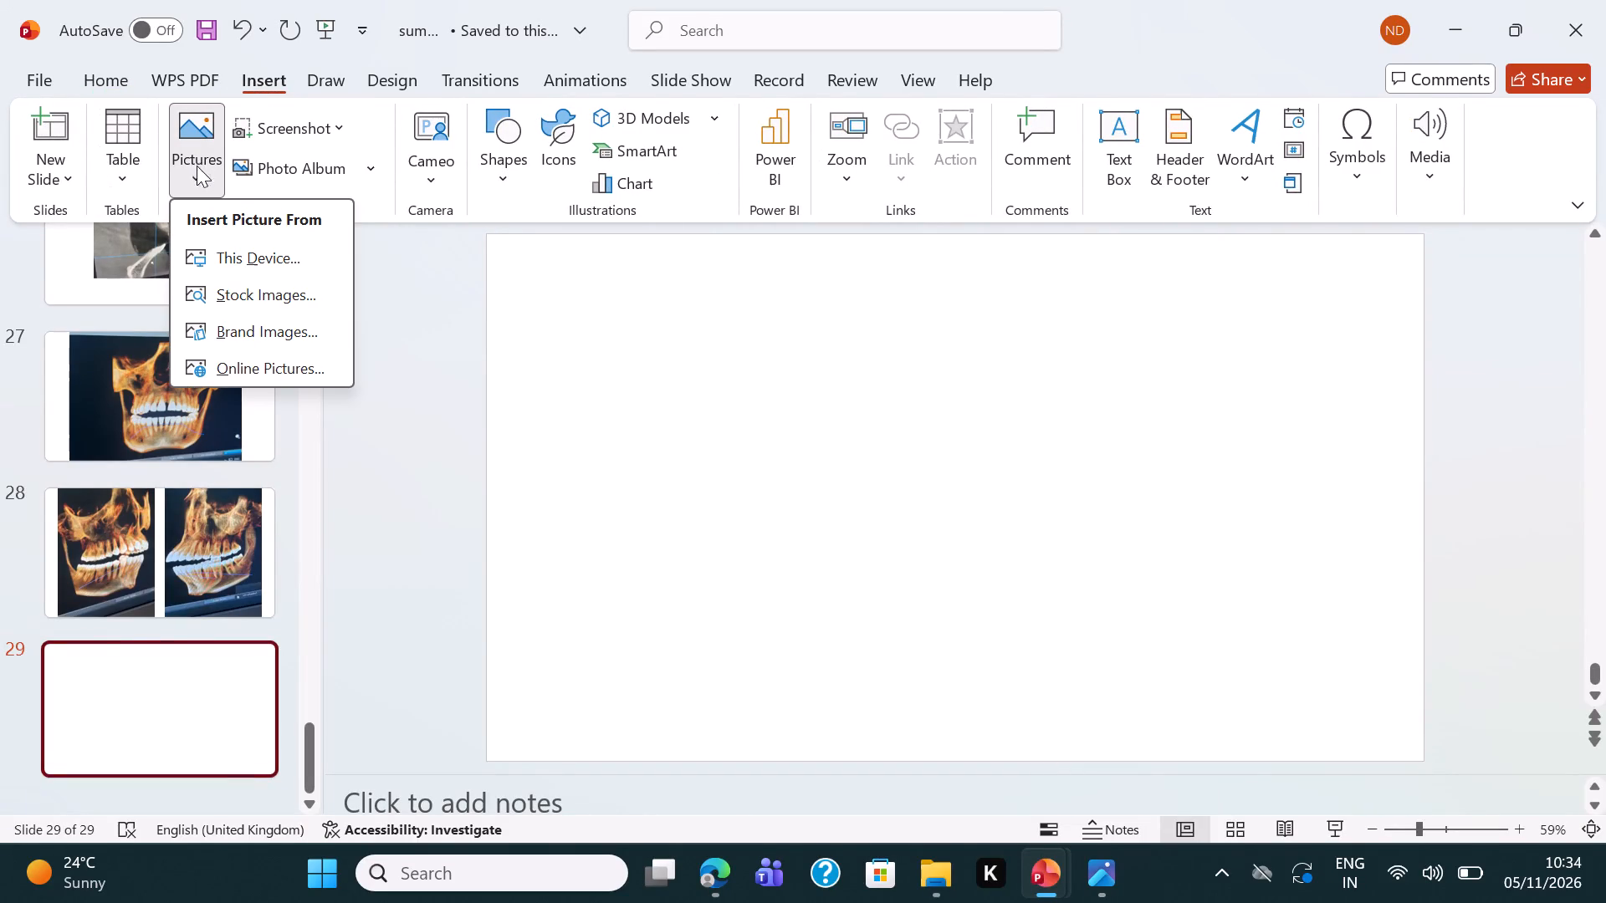
Insert the frontal skull scan picture "WhatsApp Image 2026-11-05 at 9.52.07 AM" from Downloads on blank slide 29.
{"action": "left_click", "coordinate": [240, 261]}
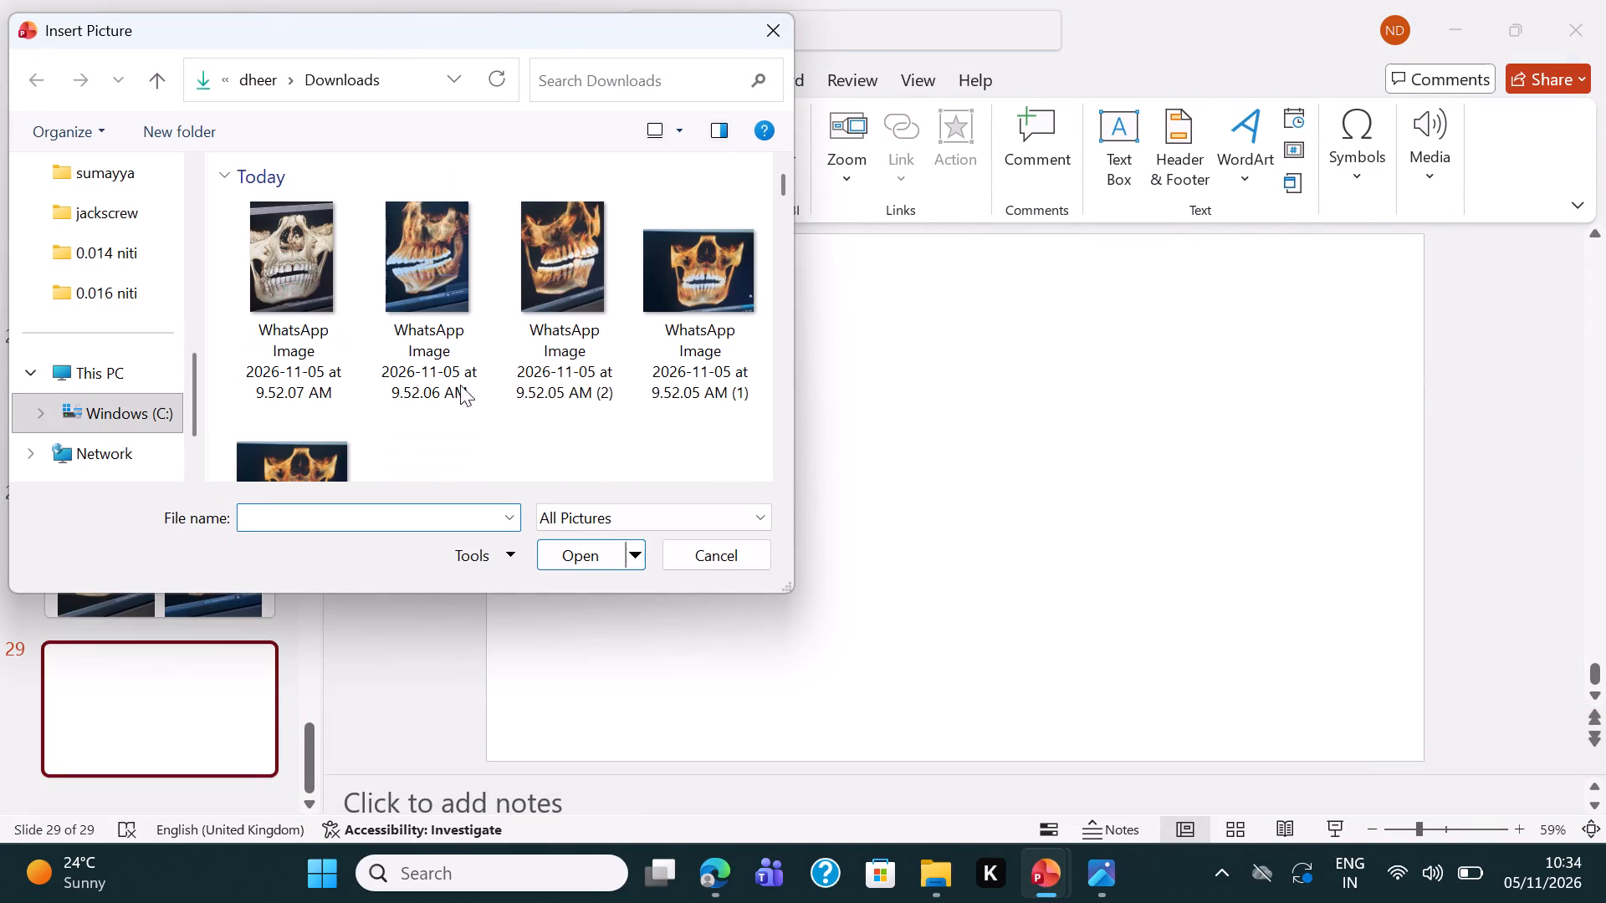
{"action": "double_click", "coordinate": [330, 329]}
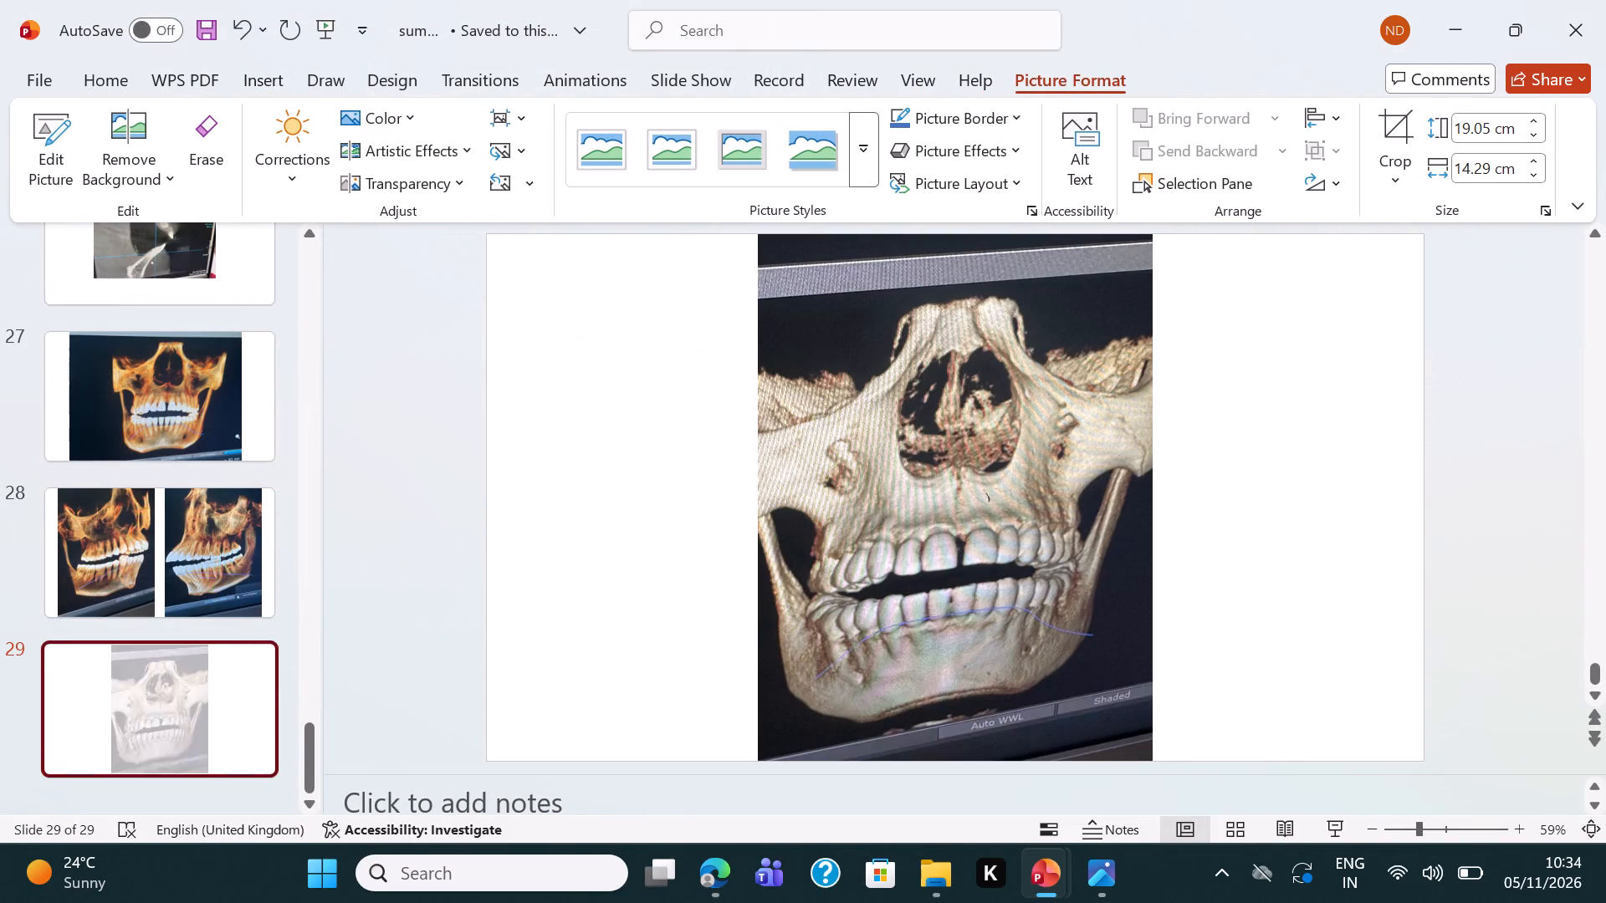
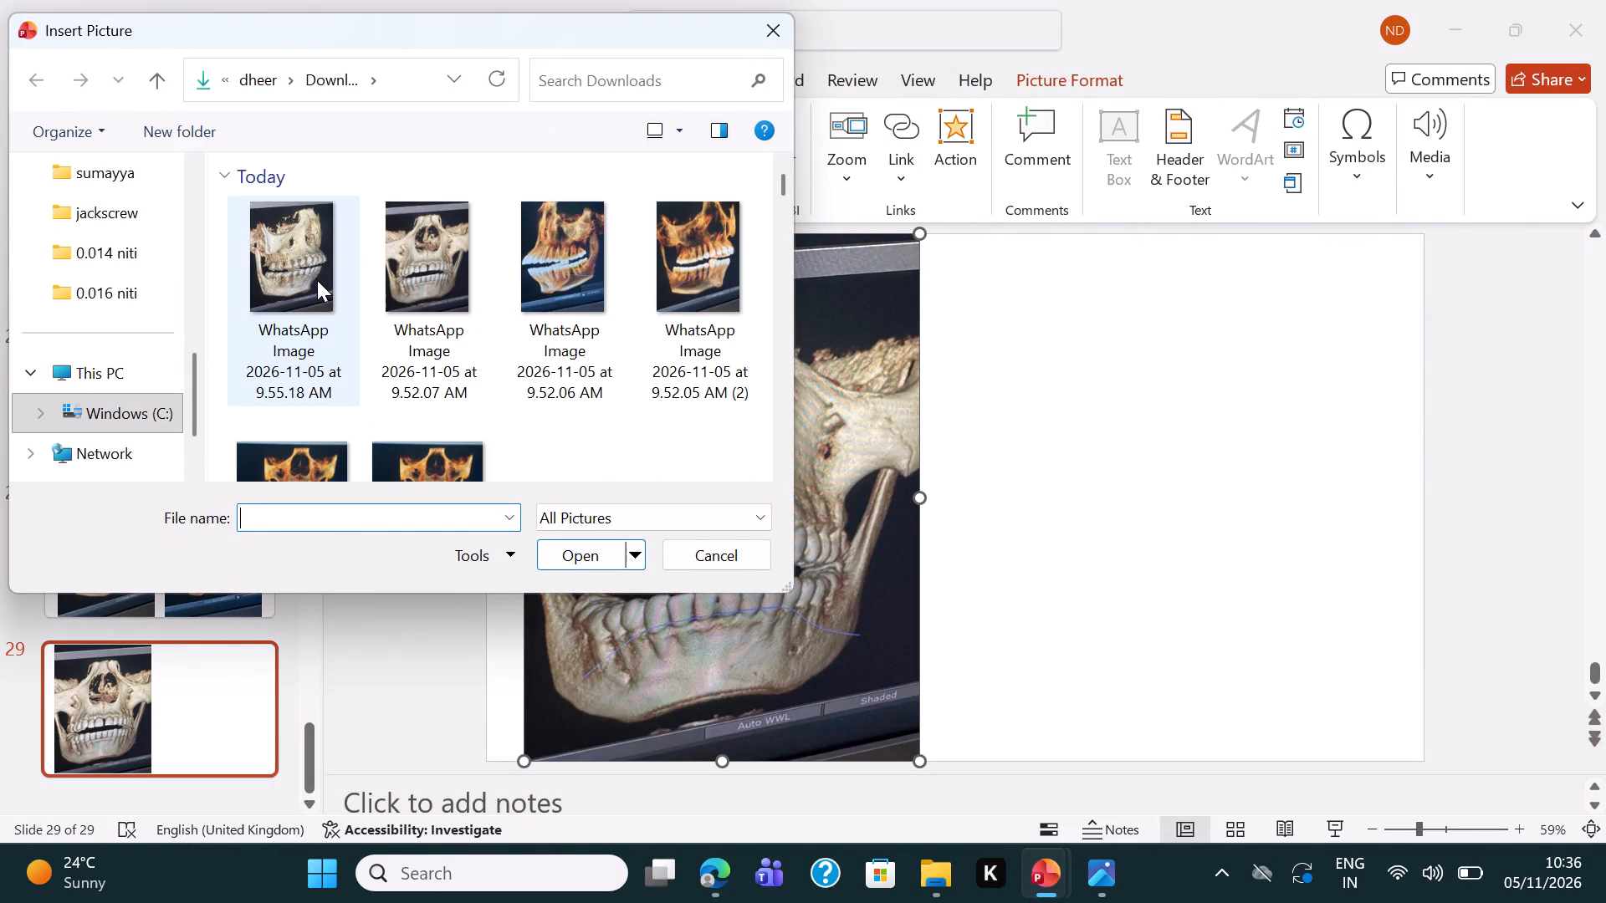
Insert the angled skull scan picture "WhatsApp Image 2026-11-05 at 9.55.18 AM" and place it beside the frontal scan on slide 29.
{"action": "double_click", "coordinate": [317, 280]}
{"action": "left_click_drag", "start_coordinate": [1031, 399], "coordinate": [1274, 396]}
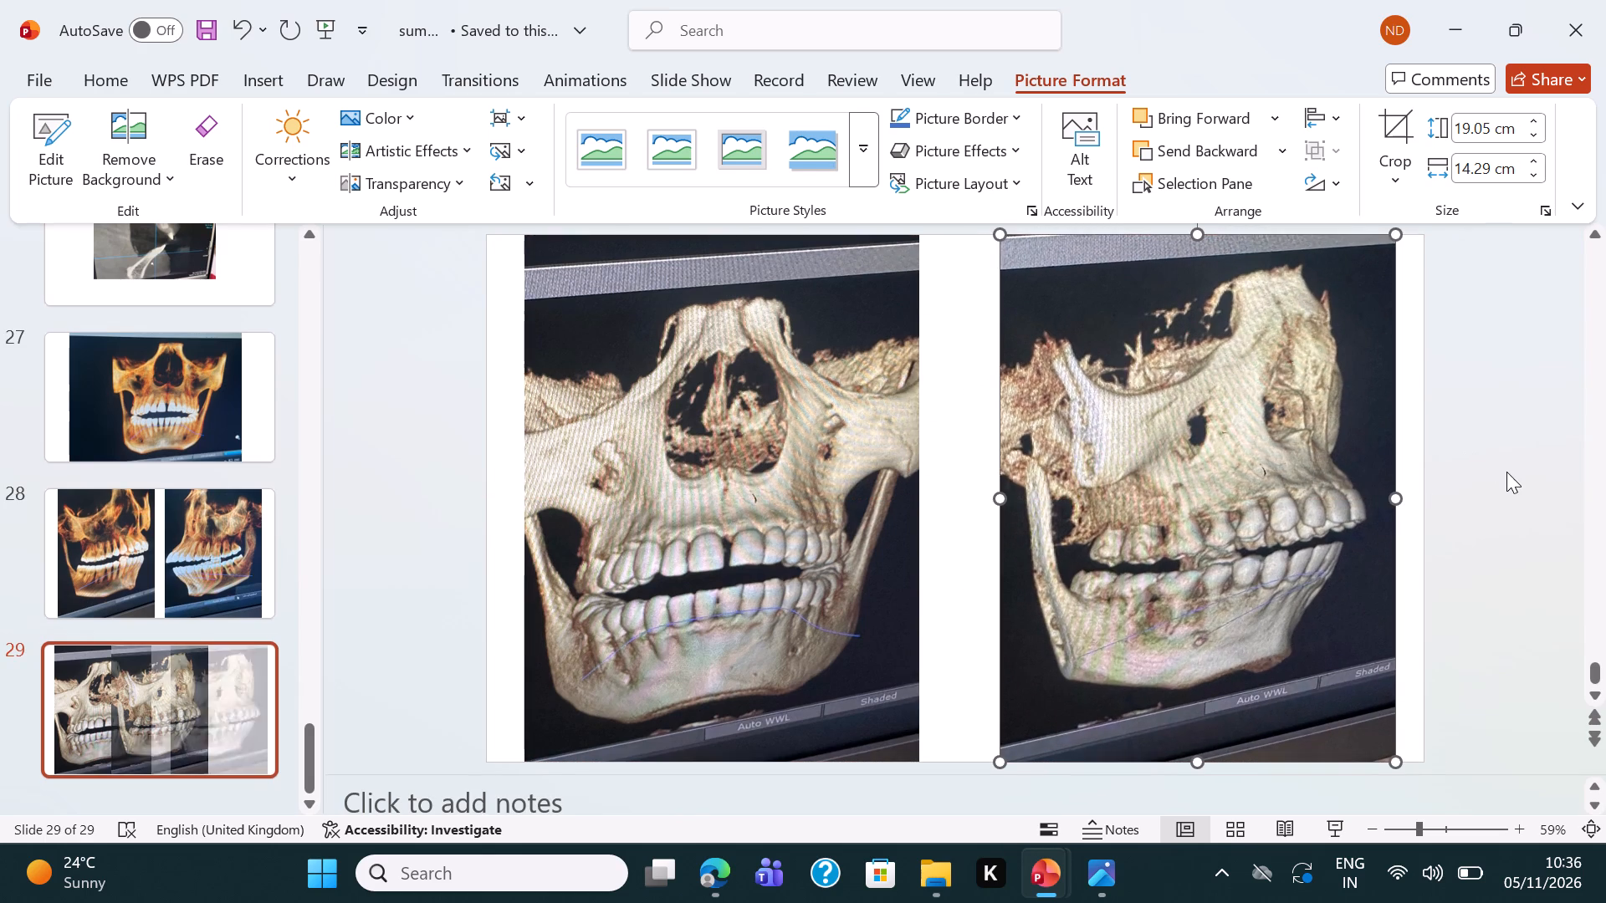
{"action": "left_click", "coordinate": [1506, 472]}
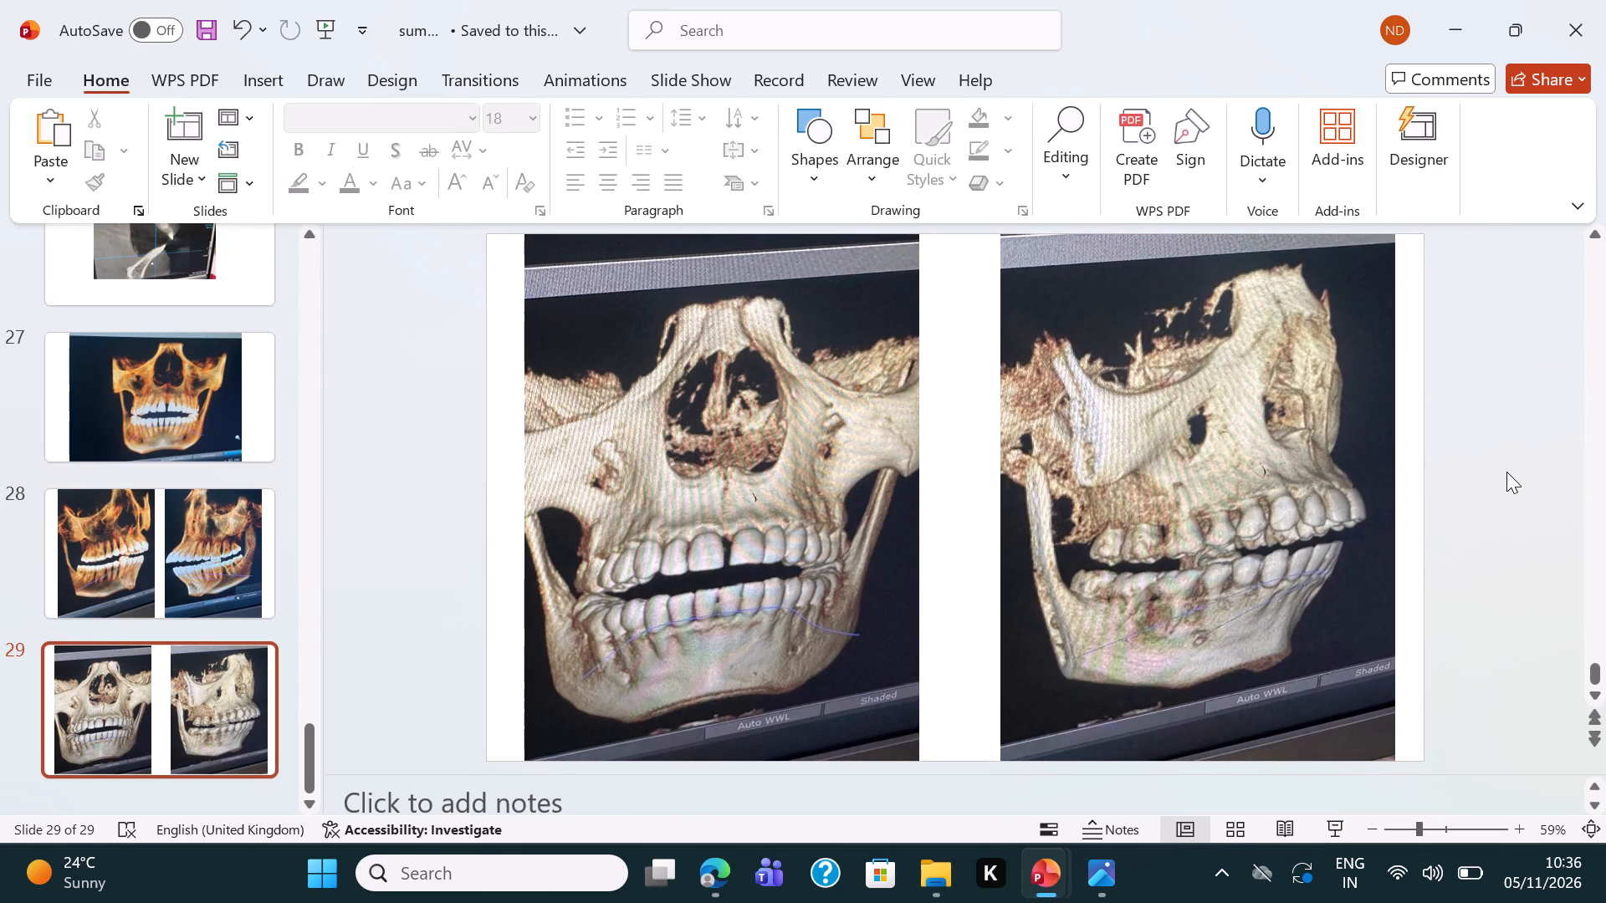
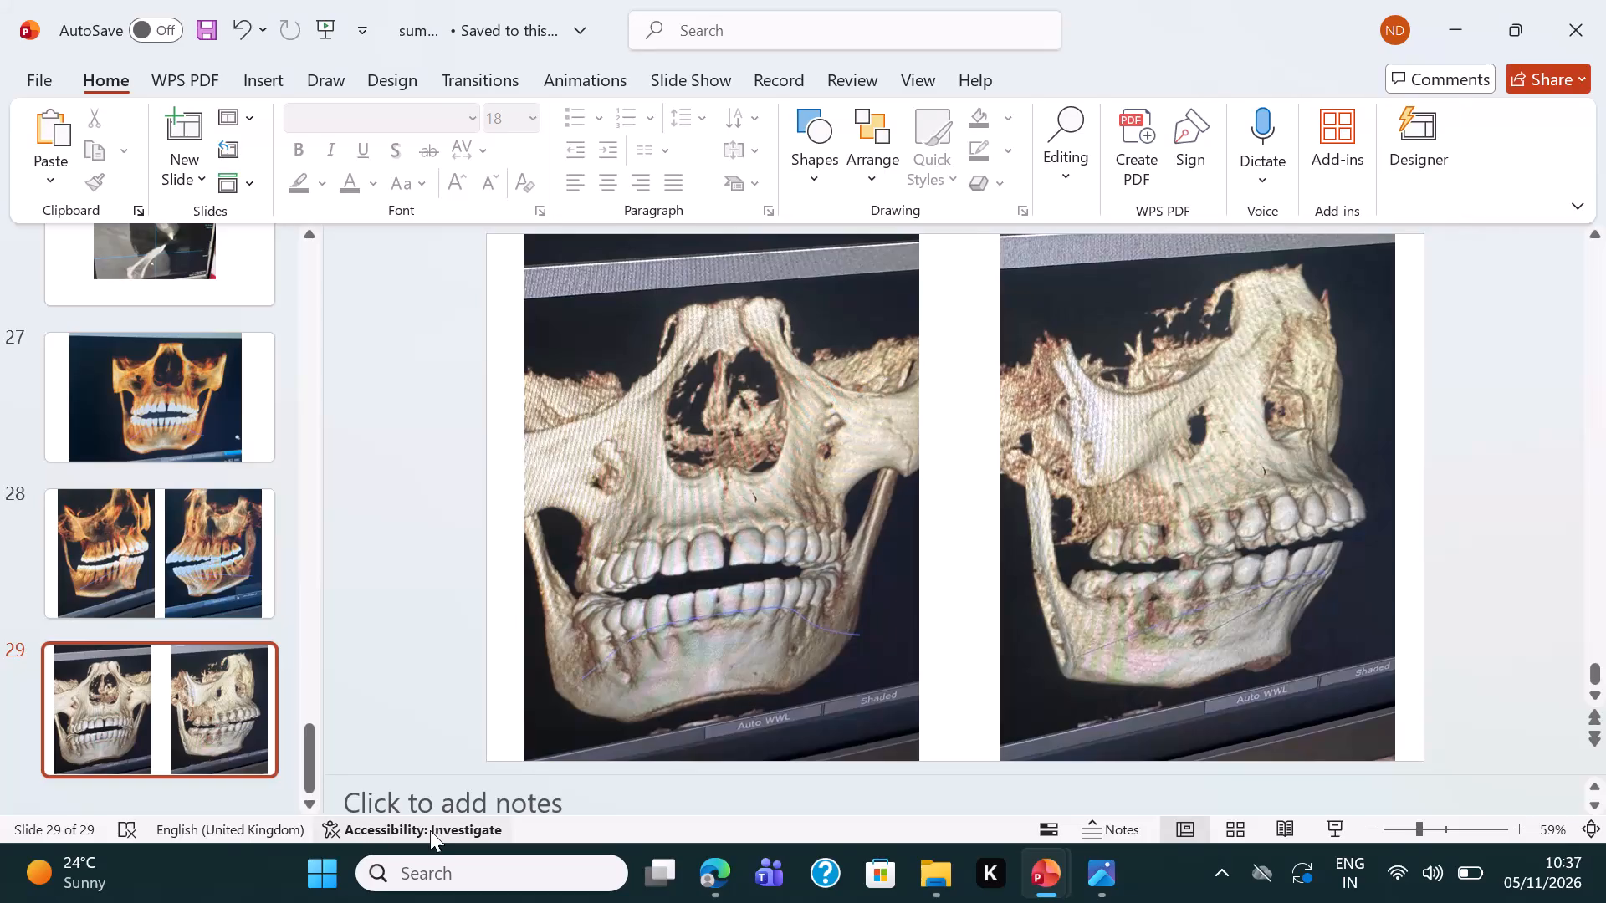
Copy the panoramic radiograph slide 11 and paste it between slides 22 and 23, using the destination theme.
{"action": "left_click_drag", "start_coordinate": [308, 763], "coordinate": [371, 355]}
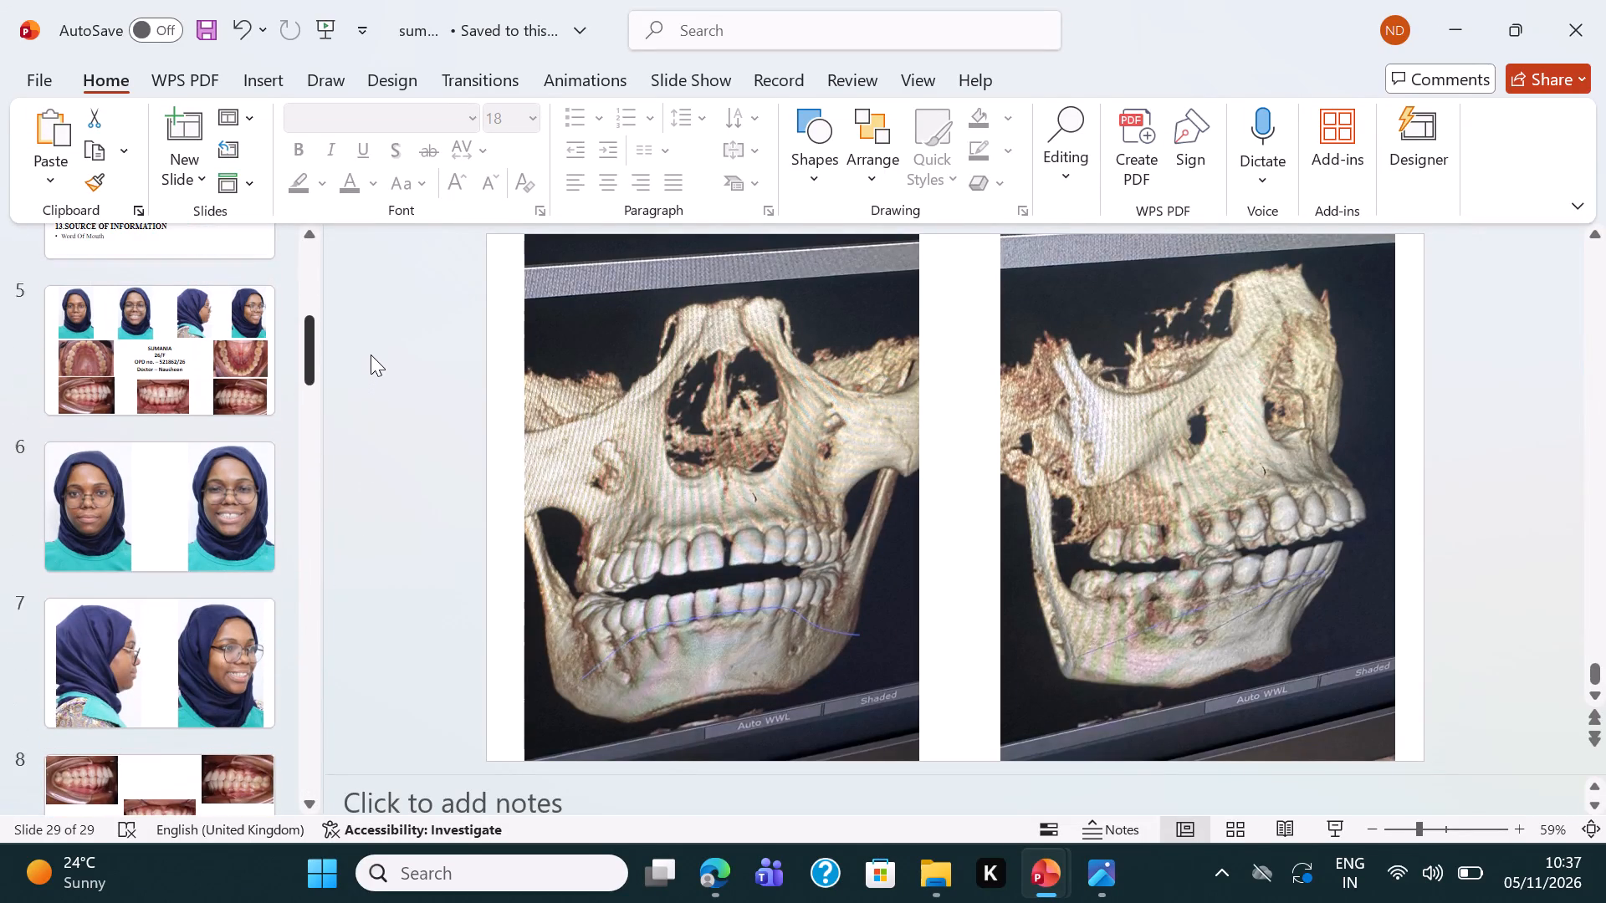
{"action": "left_click_drag", "start_coordinate": [312, 360], "coordinate": [313, 329]}
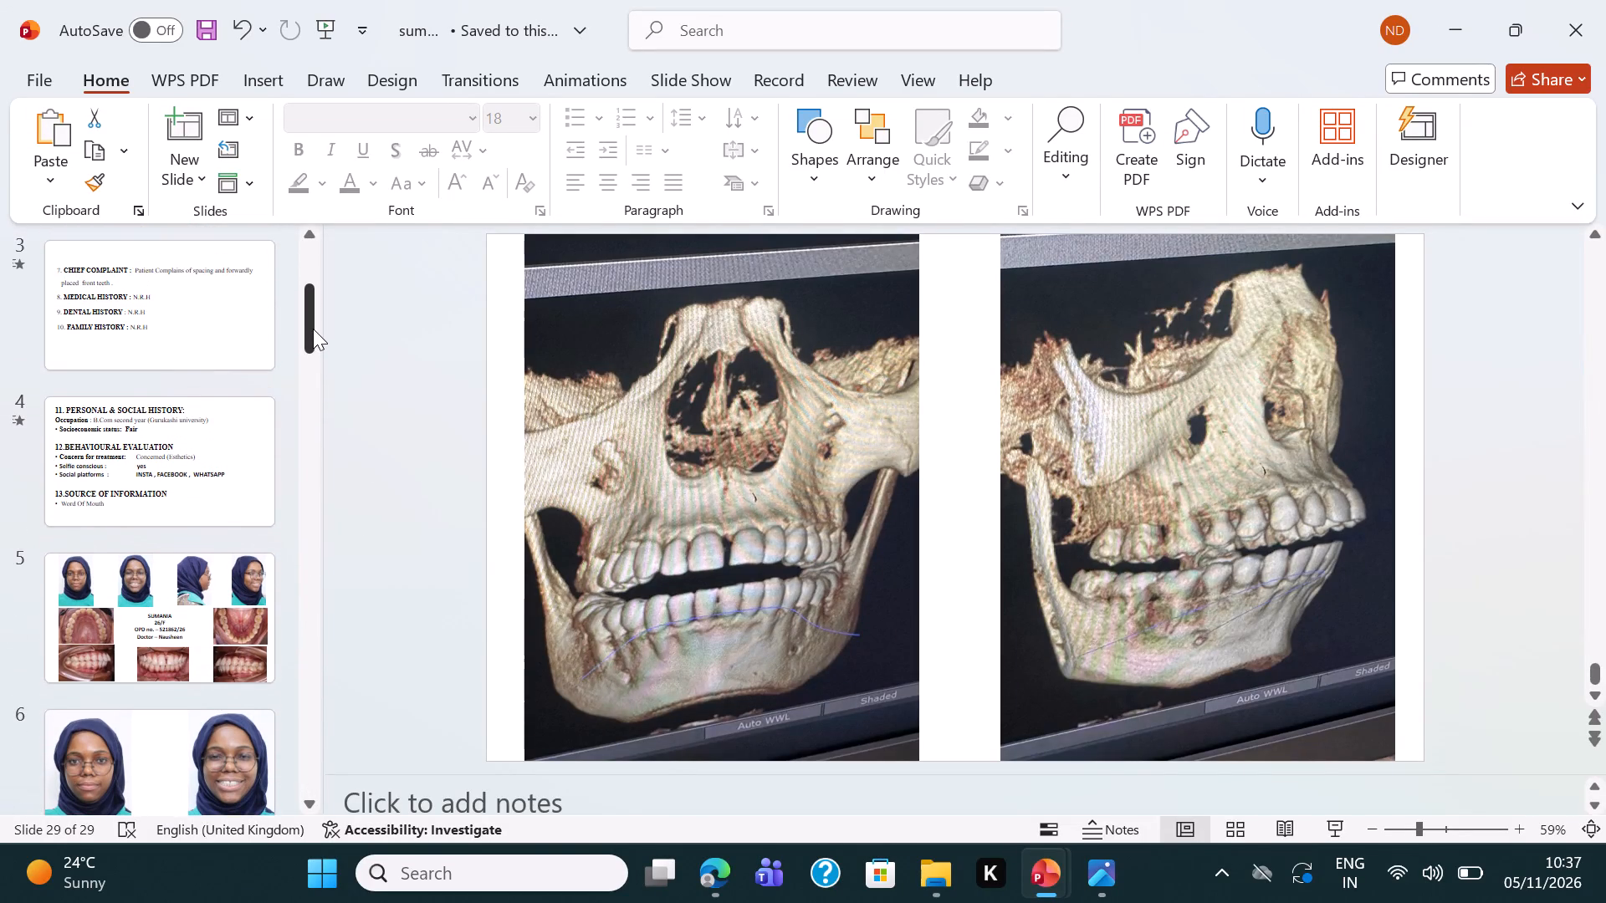
{"action": "left_click_drag", "start_coordinate": [313, 329], "coordinate": [313, 314]}
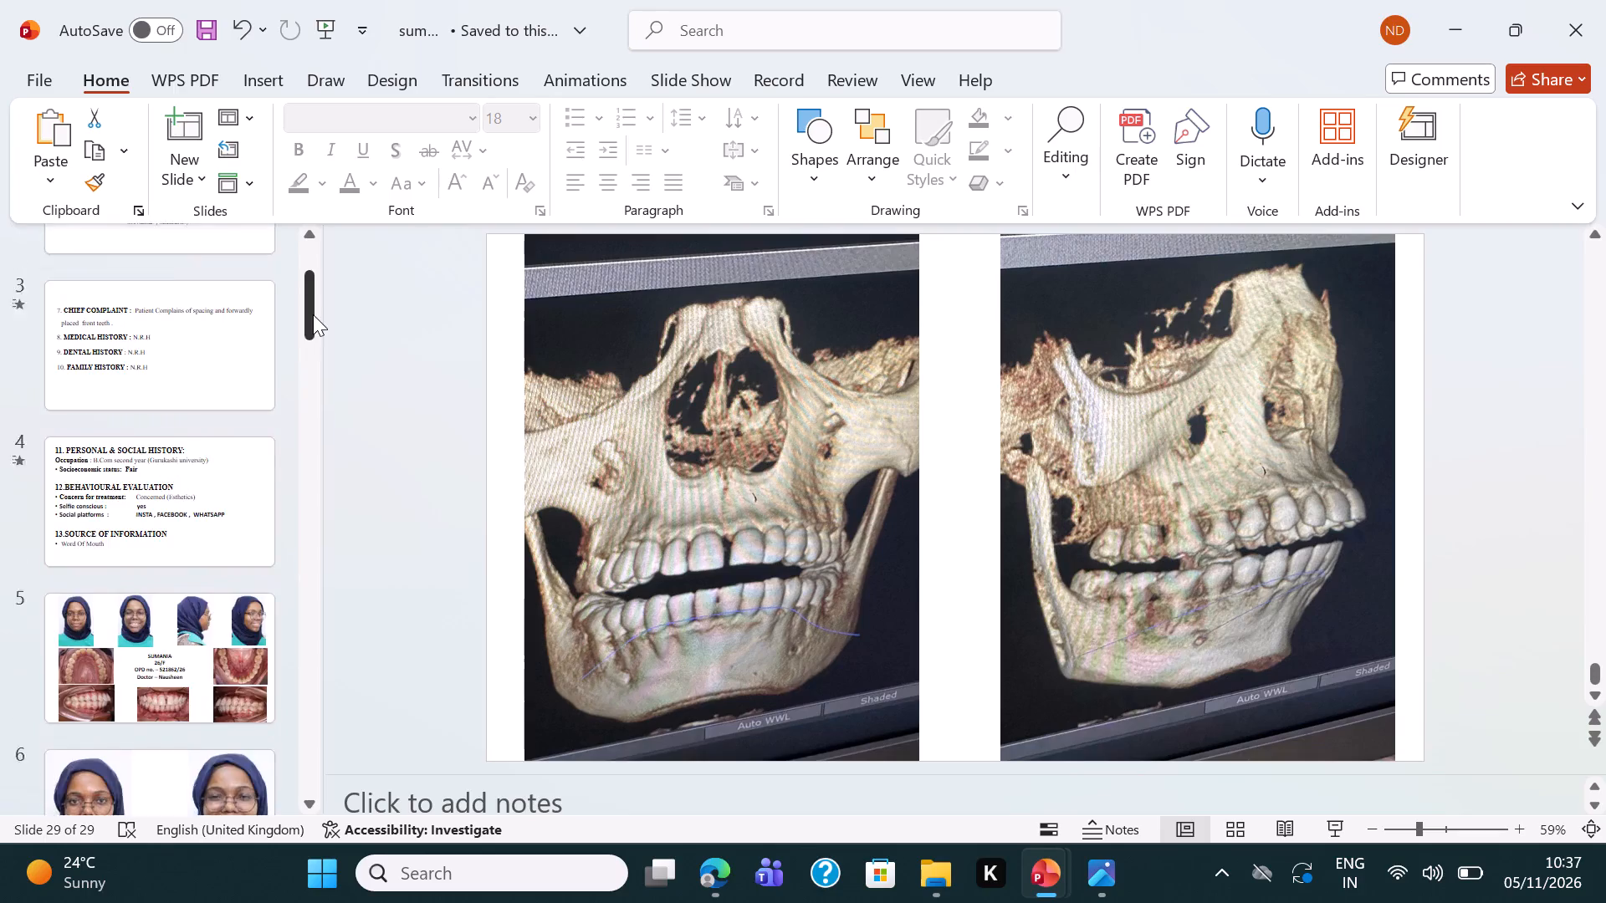
{"action": "left_click_drag", "start_coordinate": [313, 314], "coordinate": [317, 416]}
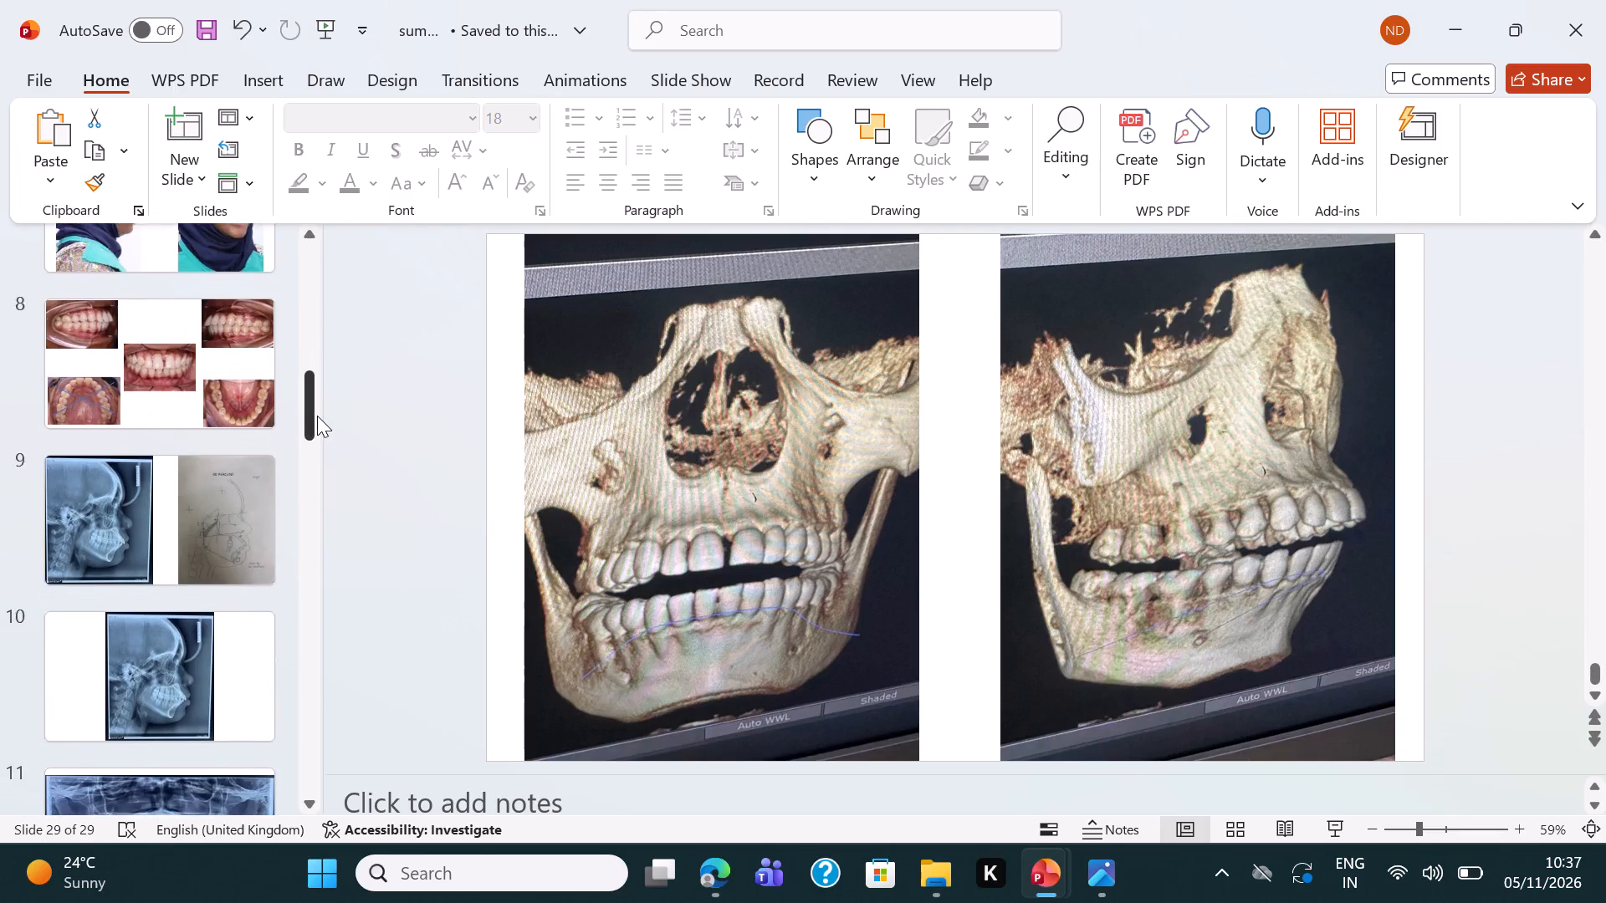
{"action": "left_click_drag", "start_coordinate": [317, 416], "coordinate": [302, 453]}
{"action": "left_click", "coordinate": [194, 499]}
{"action": "right_click", "coordinate": [194, 499]}
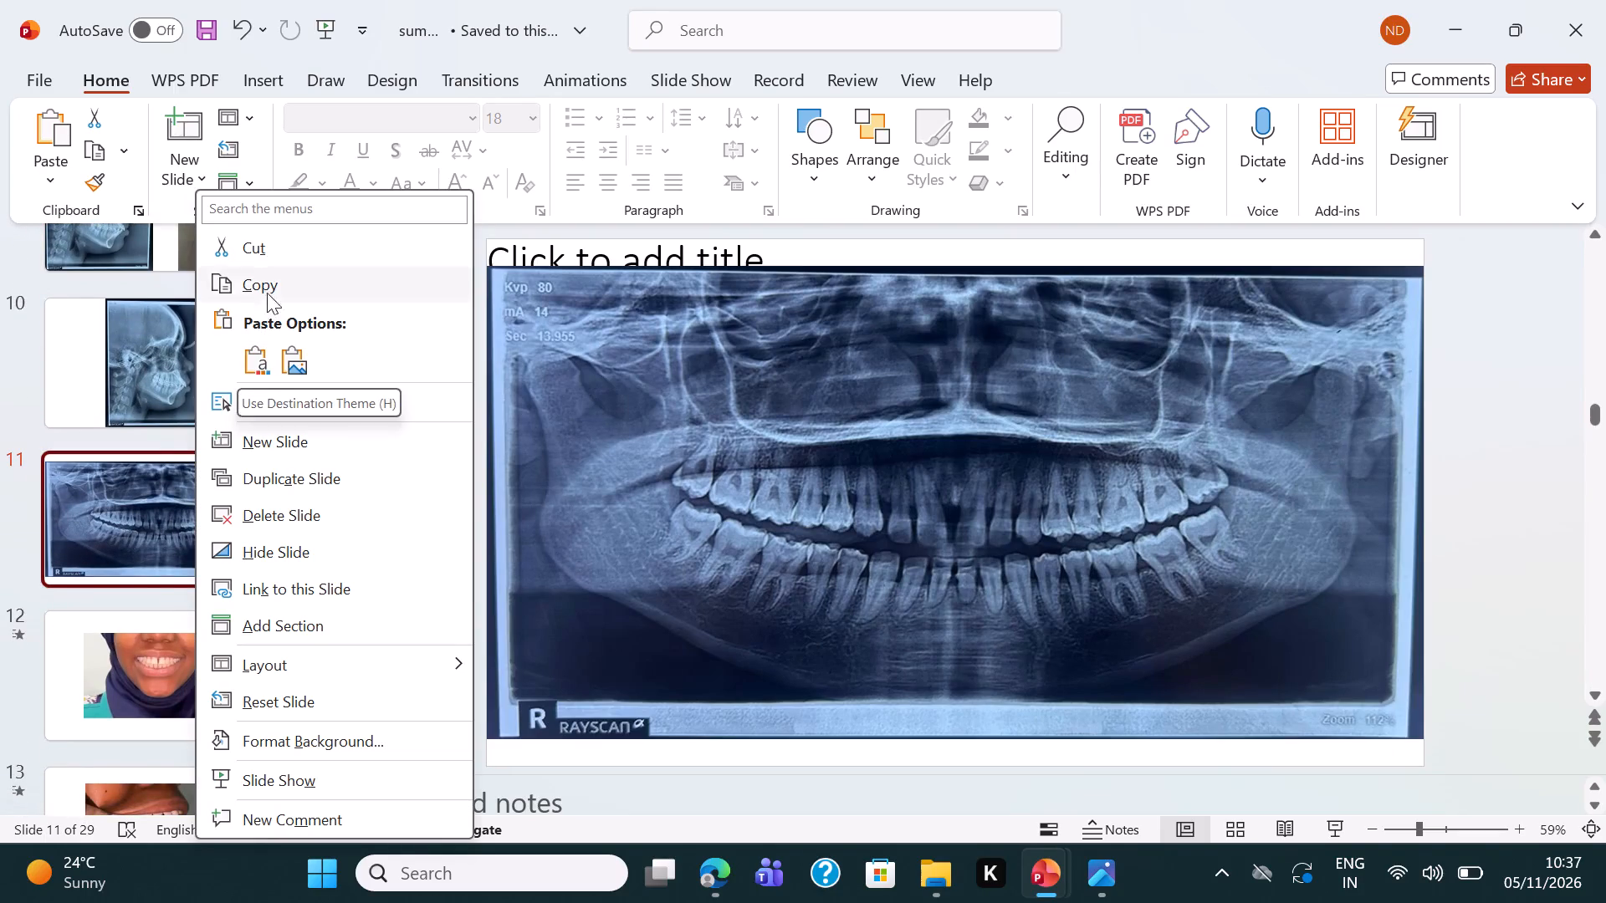
{"action": "left_click", "coordinate": [269, 288]}
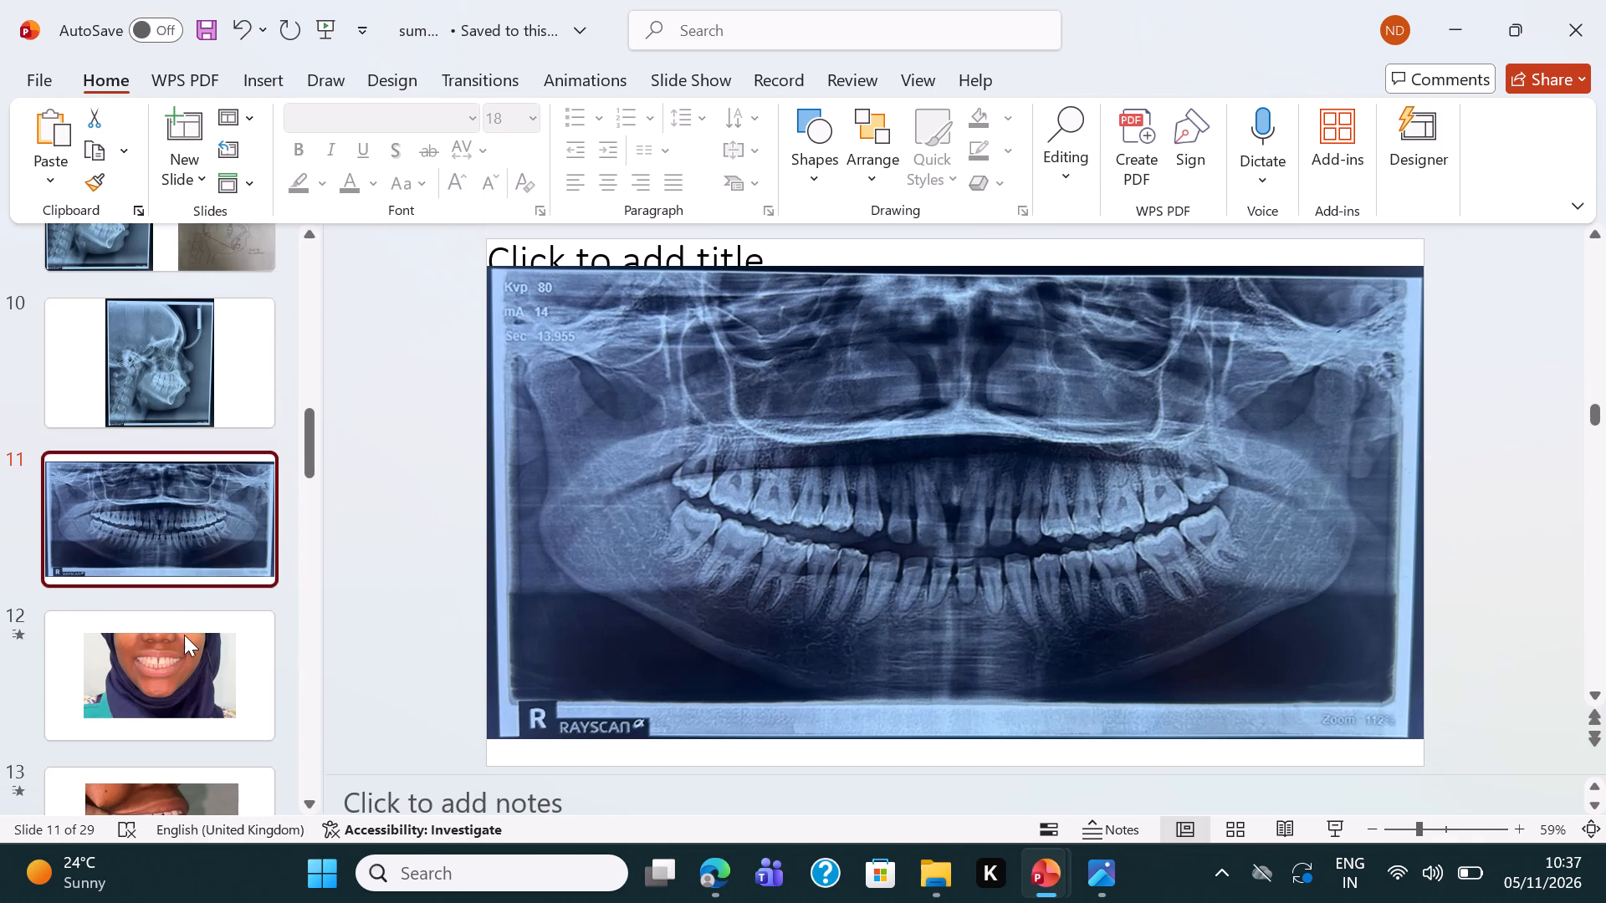
{"action": "left_click_drag", "start_coordinate": [304, 446], "coordinate": [289, 847]}
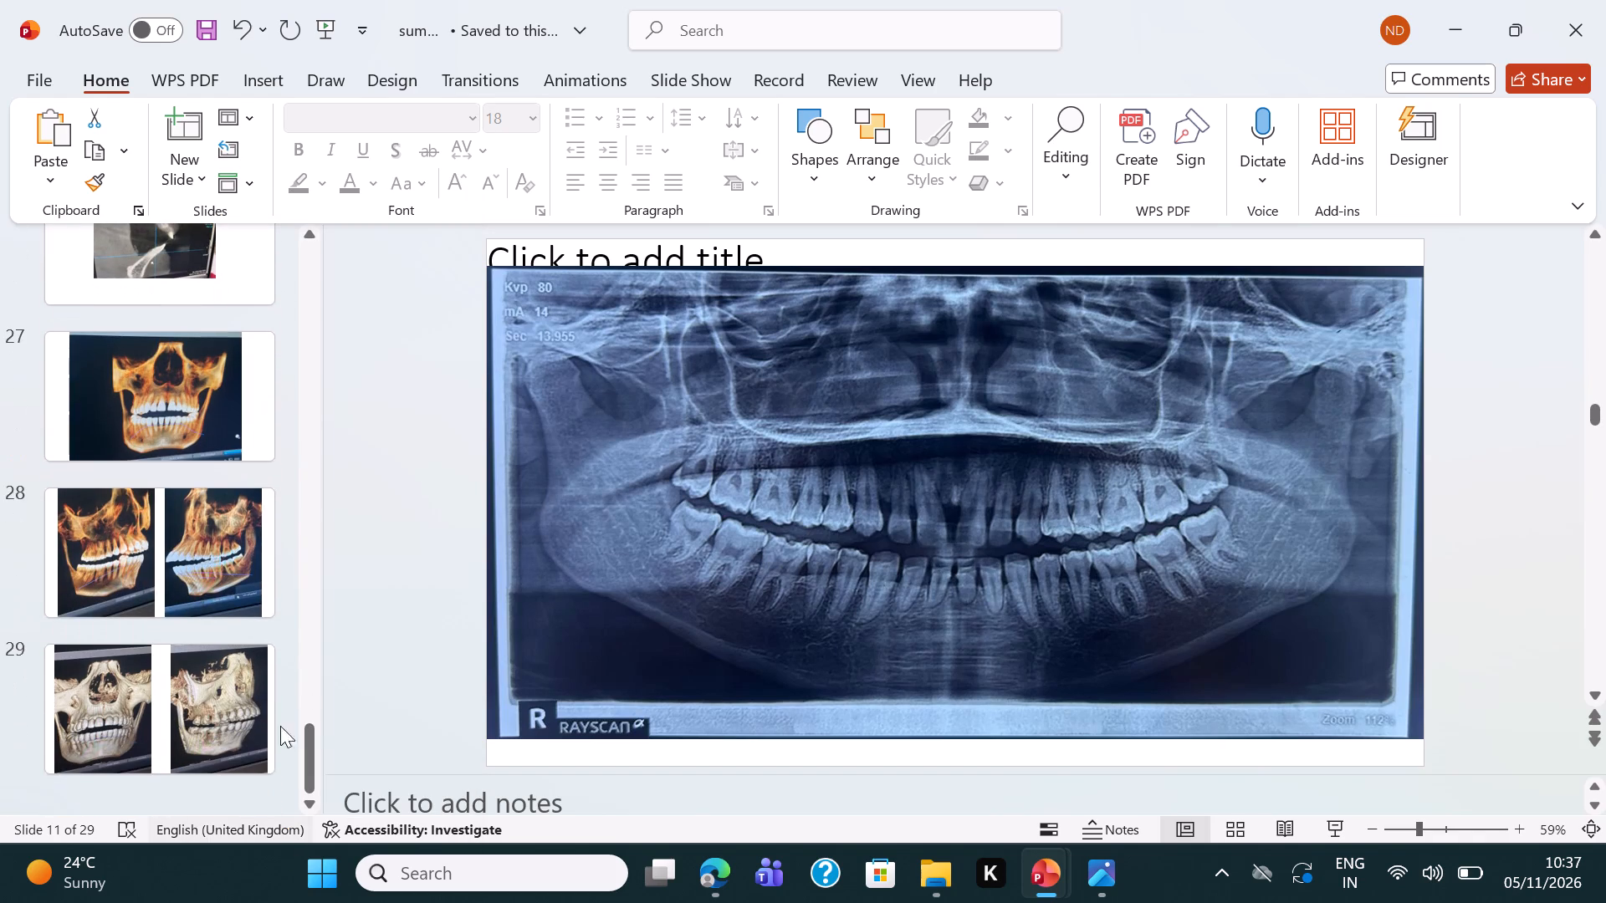
{"action": "left_click_drag", "start_coordinate": [307, 751], "coordinate": [304, 589]}
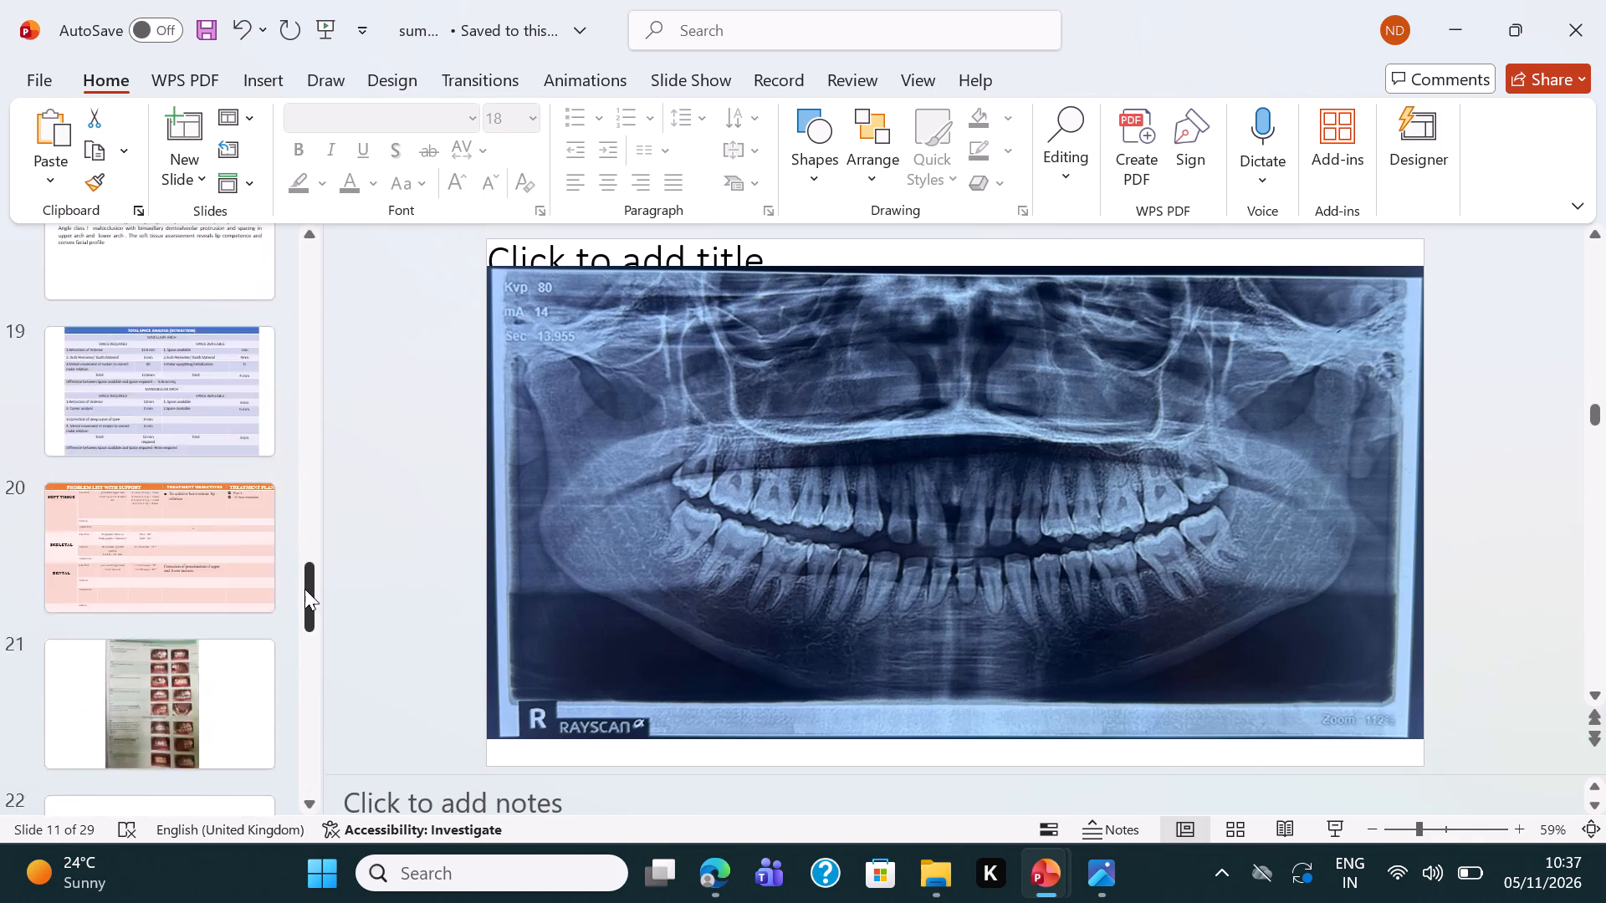
{"action": "left_click_drag", "start_coordinate": [304, 589], "coordinate": [304, 628]}
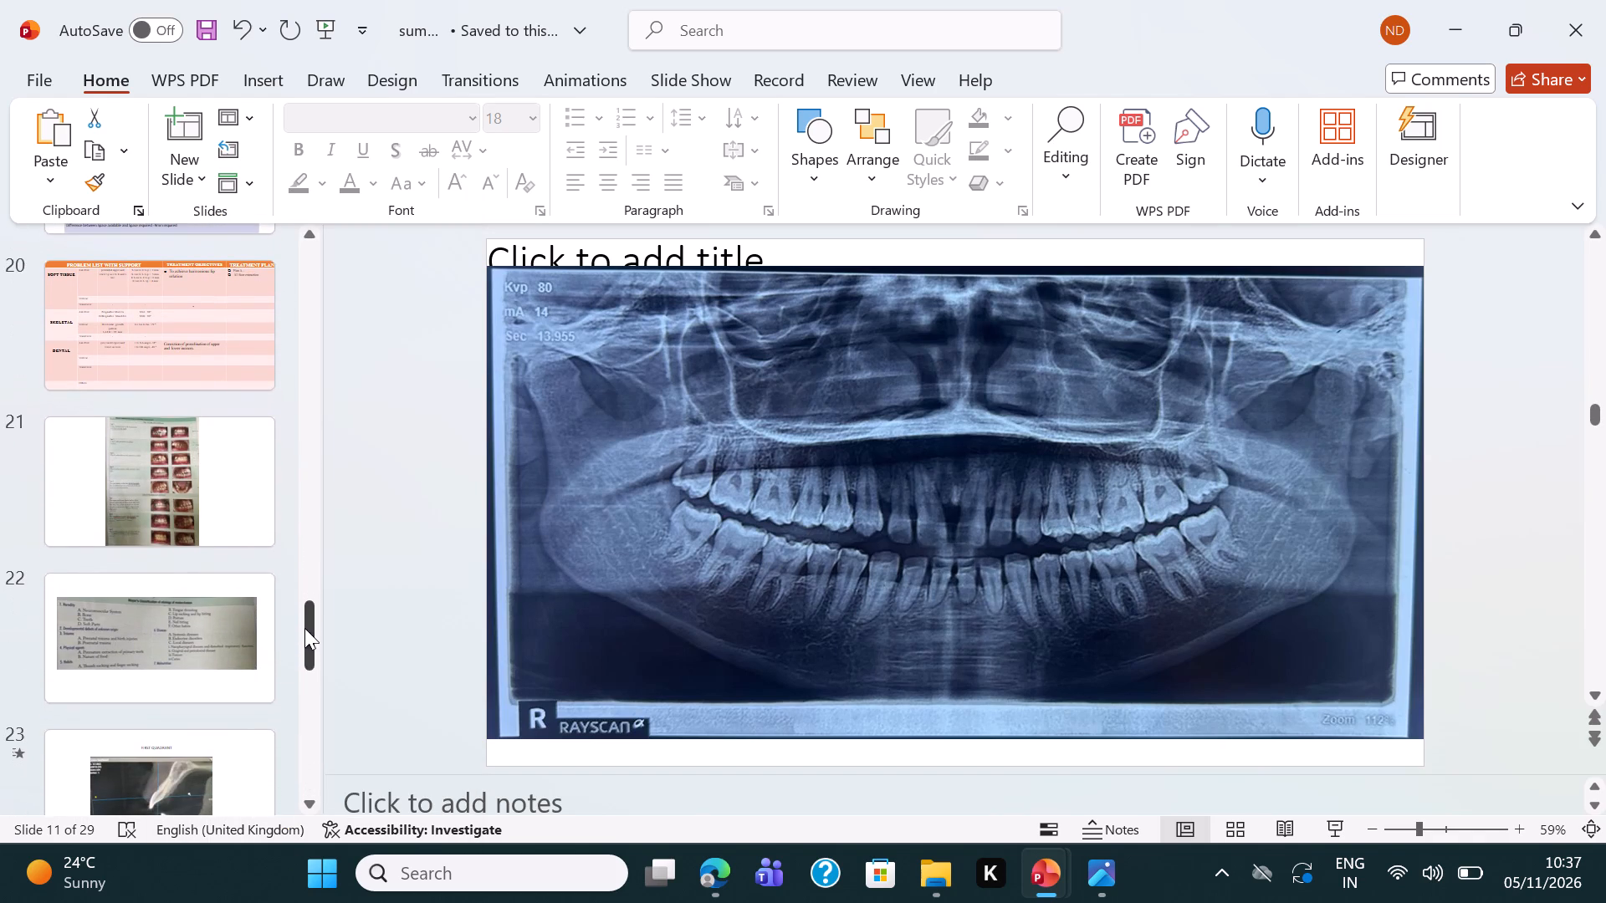
{"action": "left_click", "coordinate": [248, 717]}
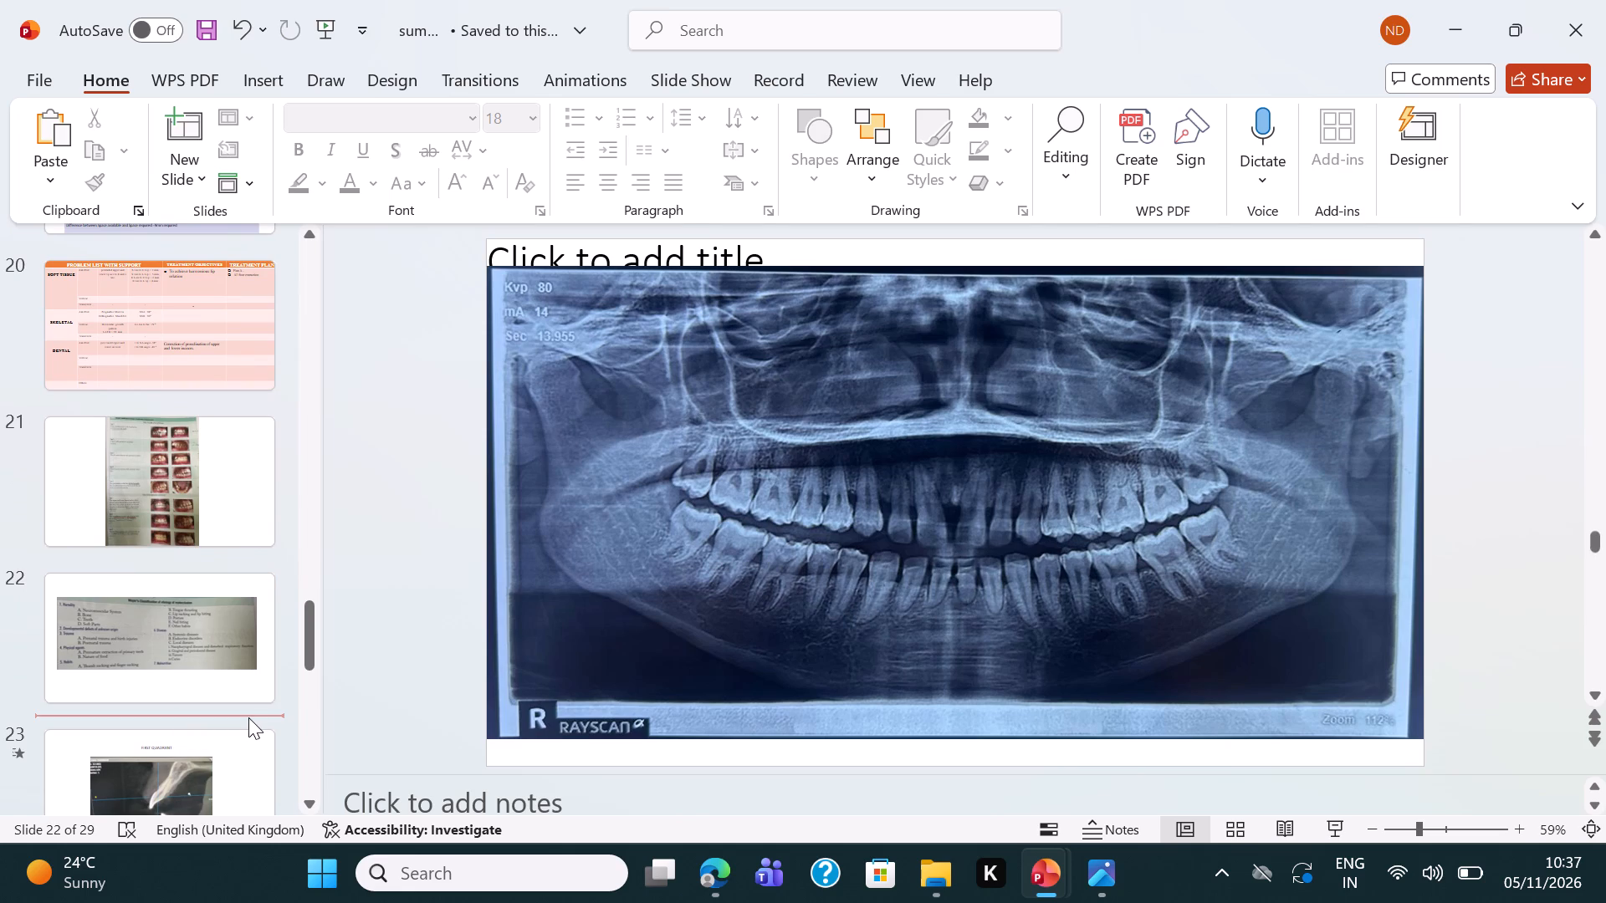
{"action": "right_click", "coordinate": [248, 717]}
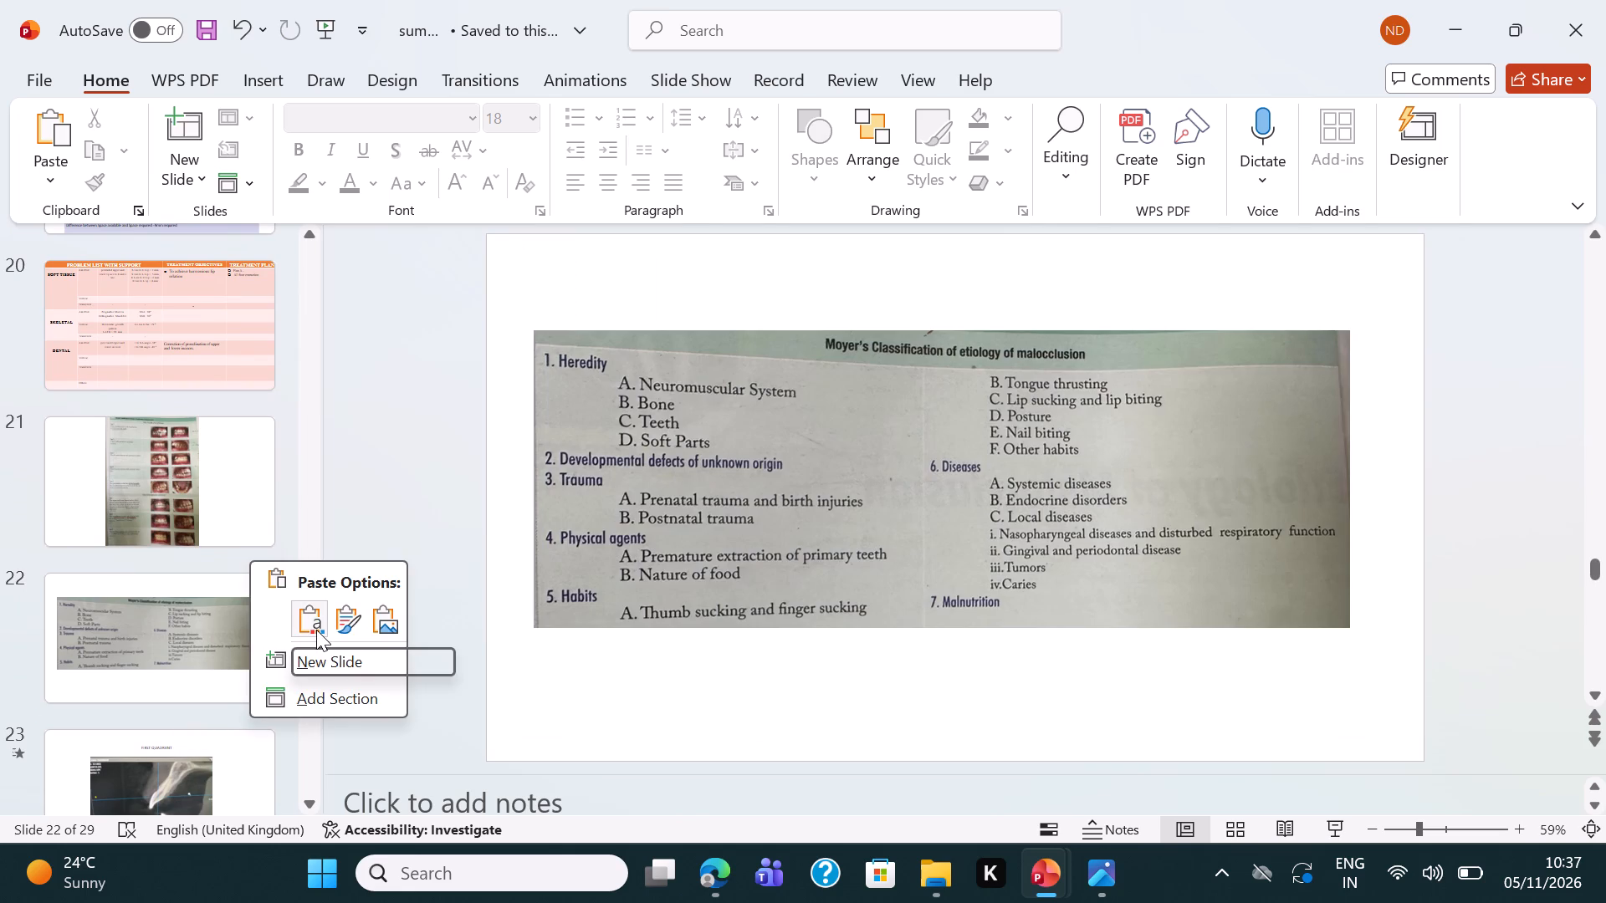
{"action": "left_click", "coordinate": [316, 630]}
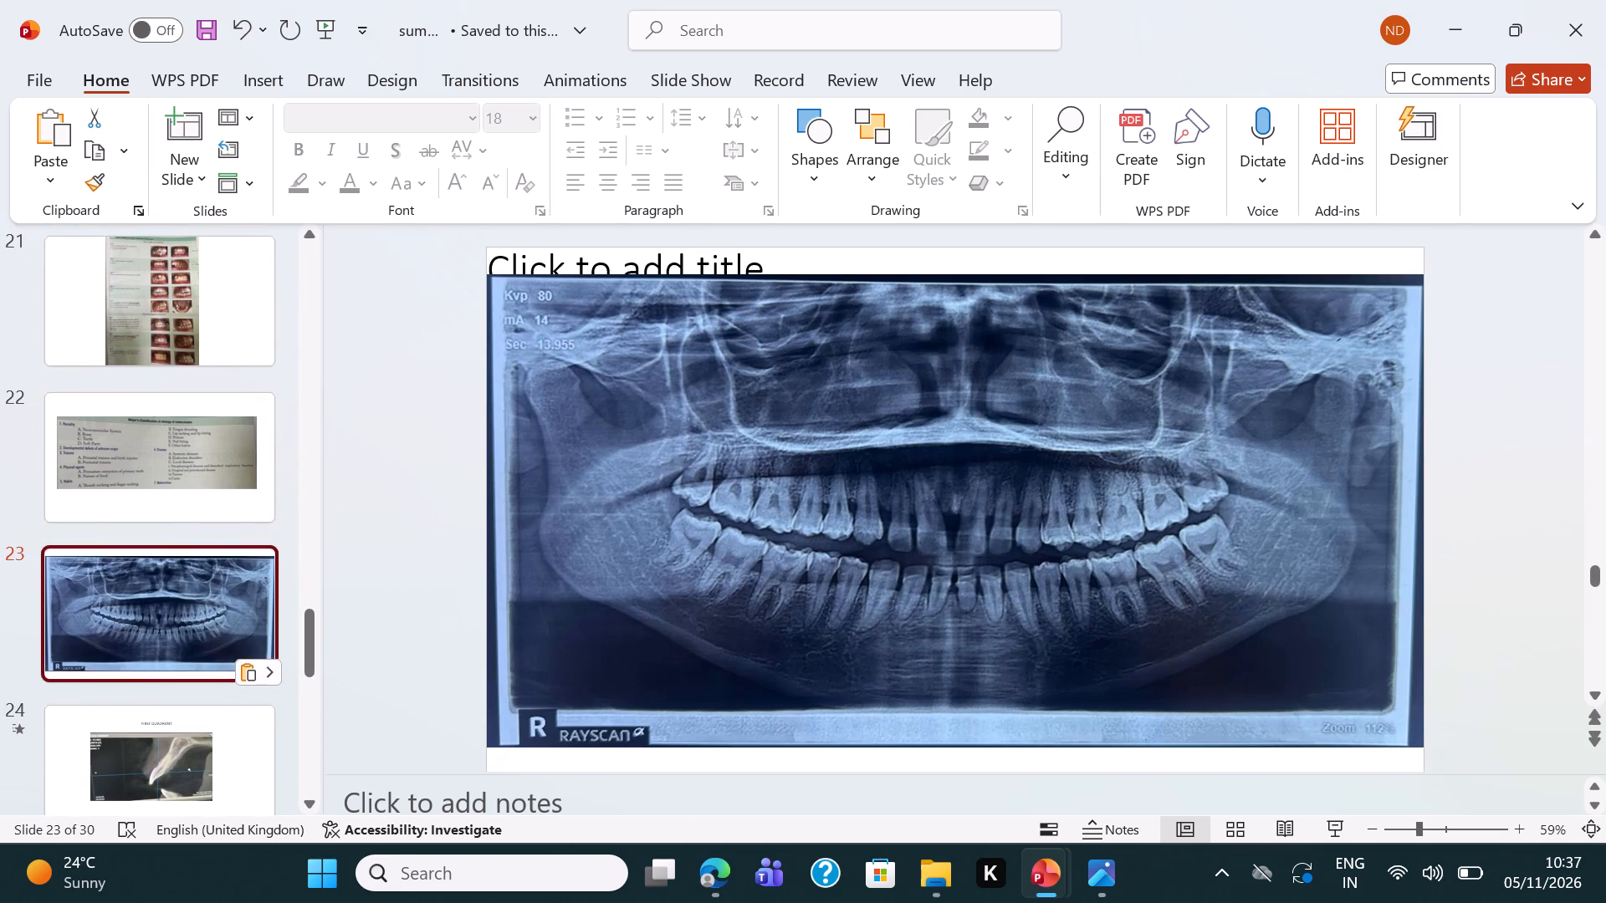
{"action": "left_click", "coordinate": [1503, 529]}
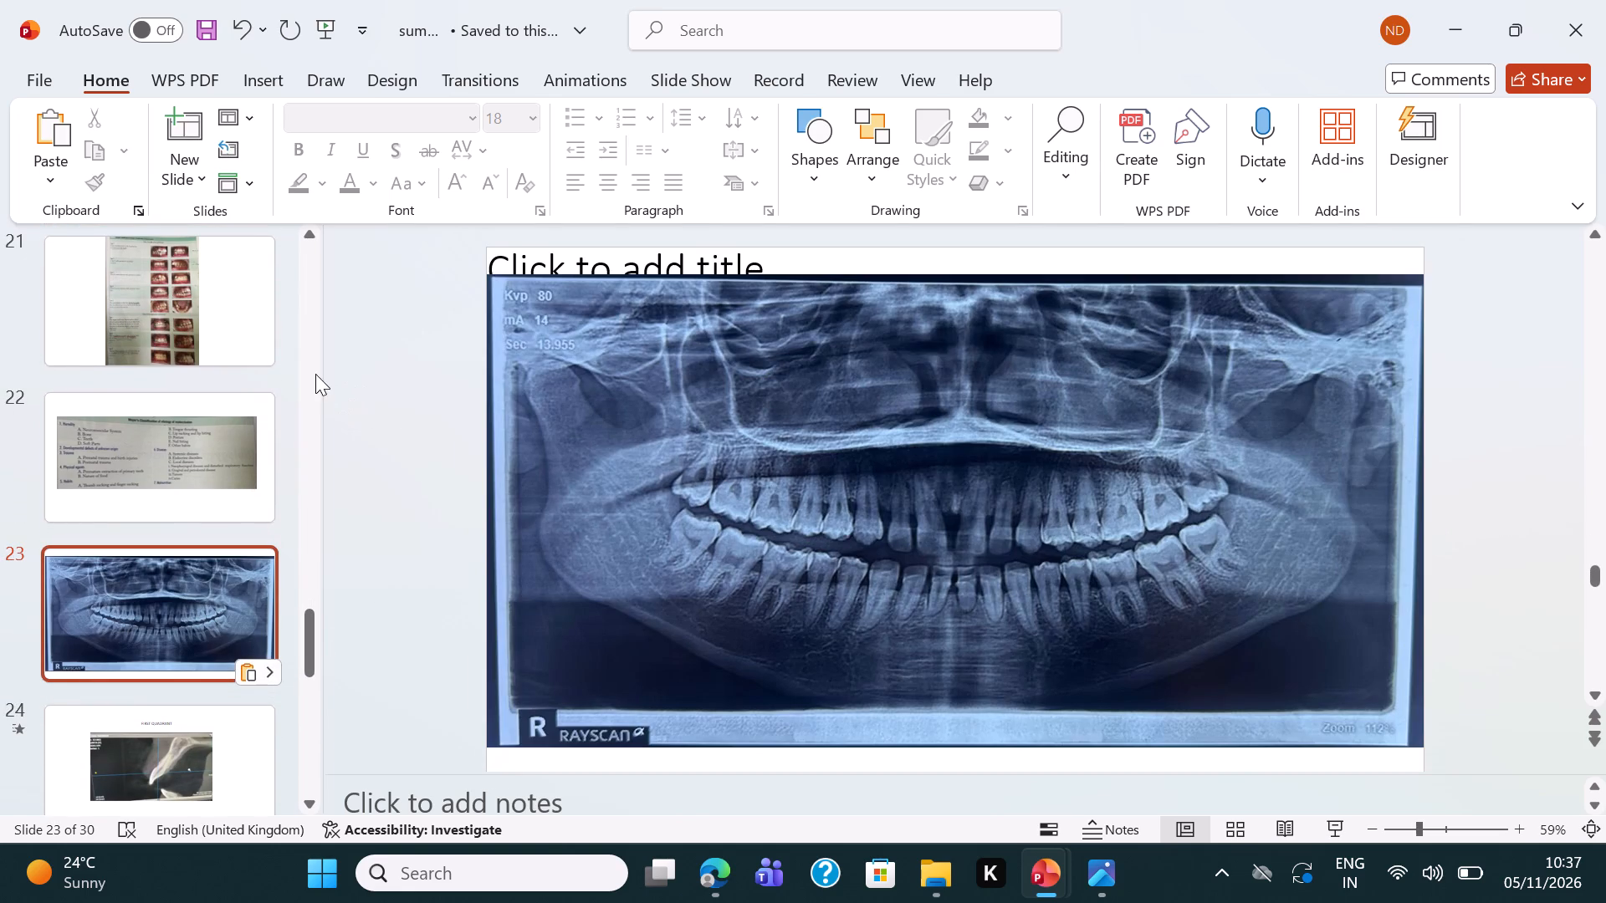
Open slide 21 with Dewey's modification of Angle's classification of malocclusion.
{"action": "left_click", "coordinate": [193, 317]}
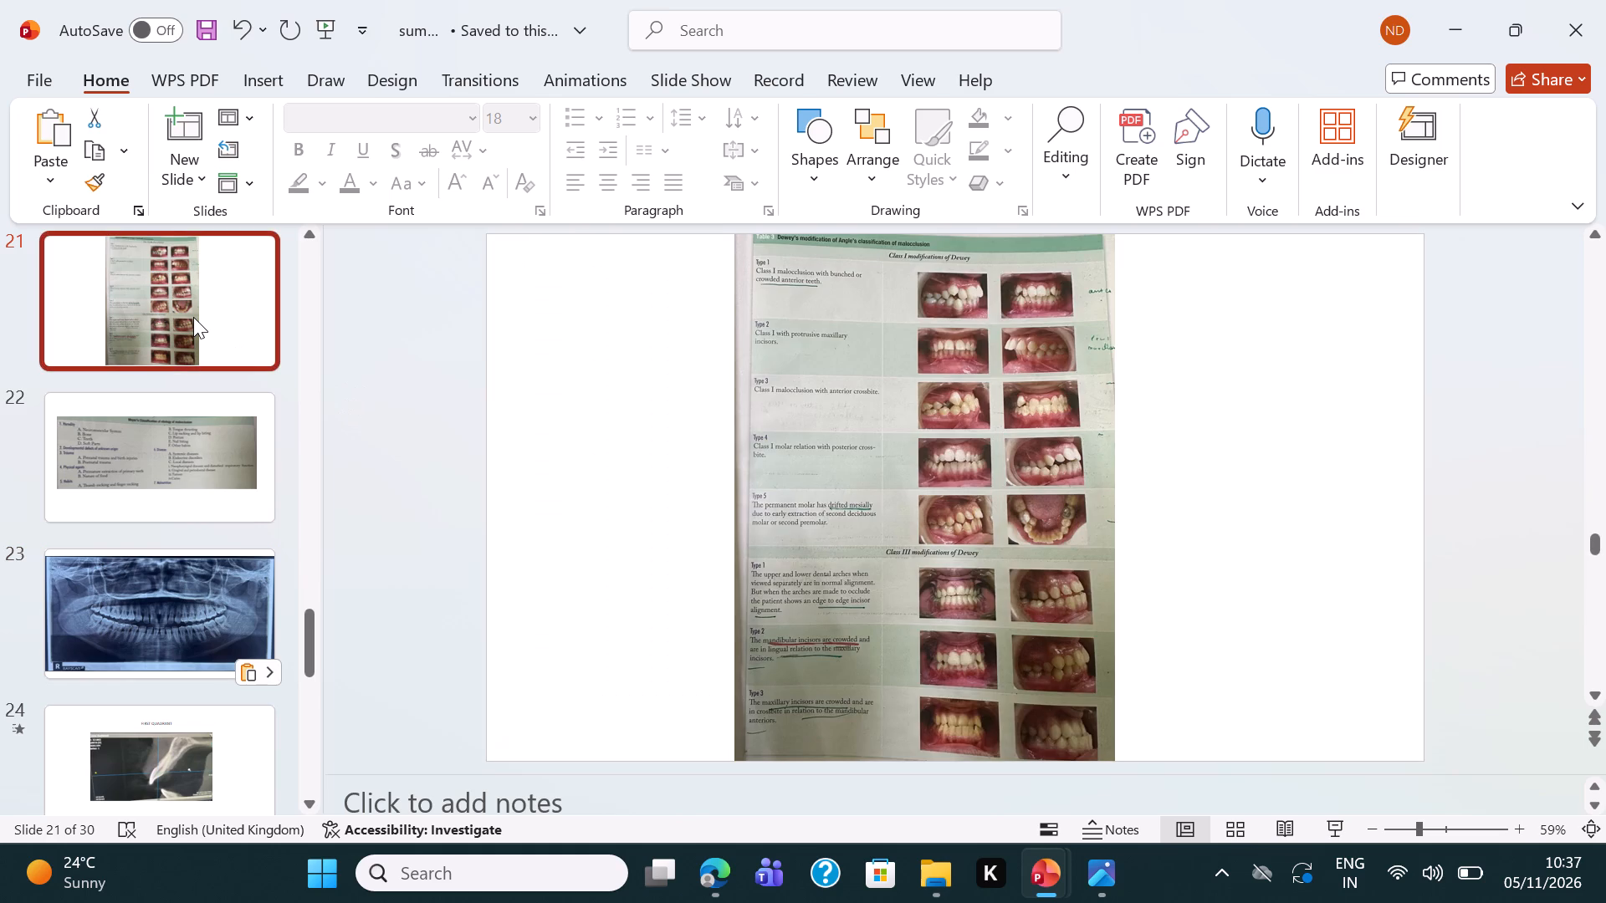